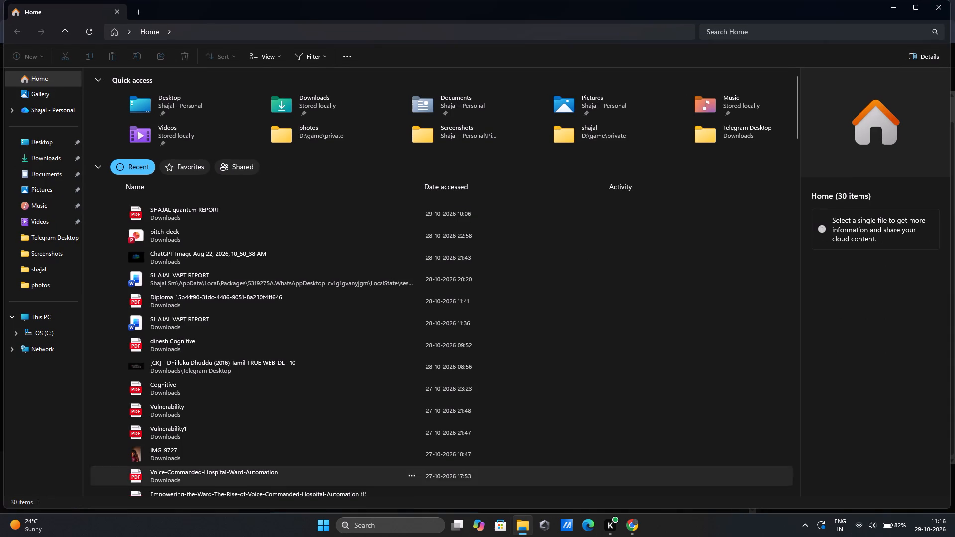
pyautogui.click(51, 154)
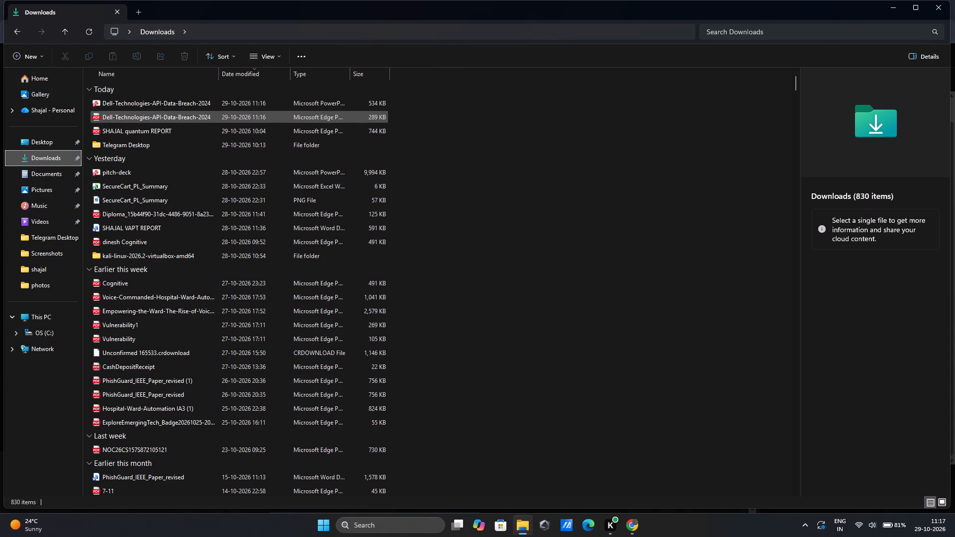
pyautogui.doubleClick(173, 106)
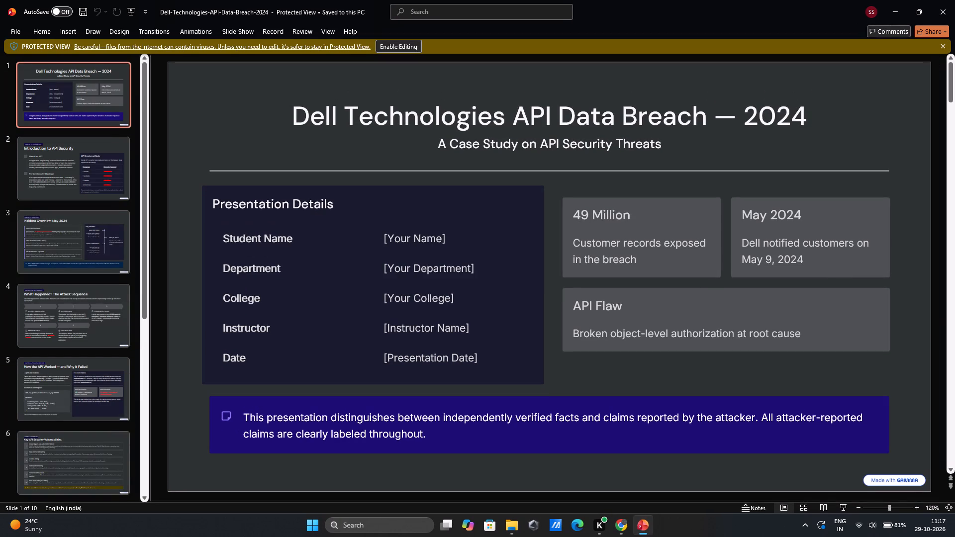
# Take the exported presentation out of Protected View by enabling editing.
pyautogui.scroll(-1, 636, 162)
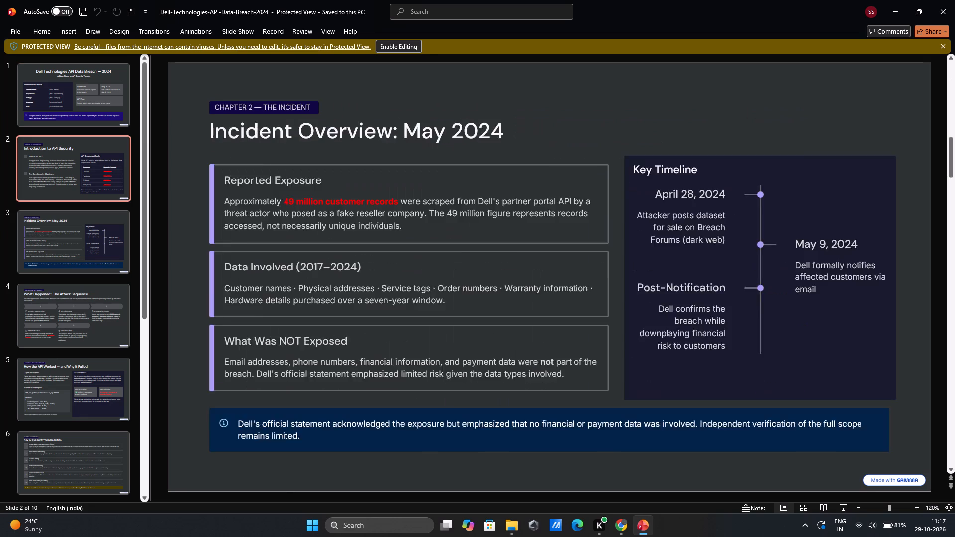
pyautogui.scroll(-1, 636, 162)
pyautogui.scroll(7, 636, 162)
pyautogui.scroll(6, 98, 90)
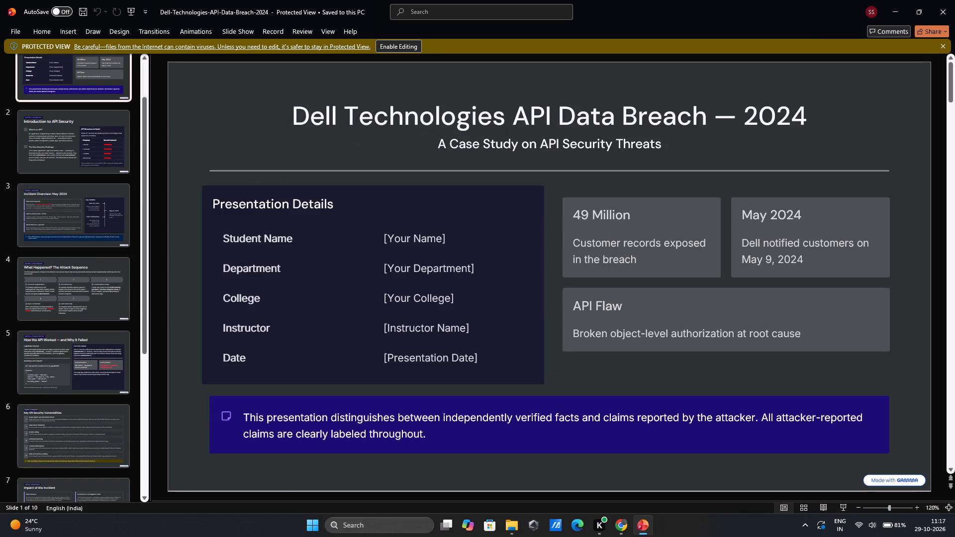
pyautogui.scroll(3, 98, 90)
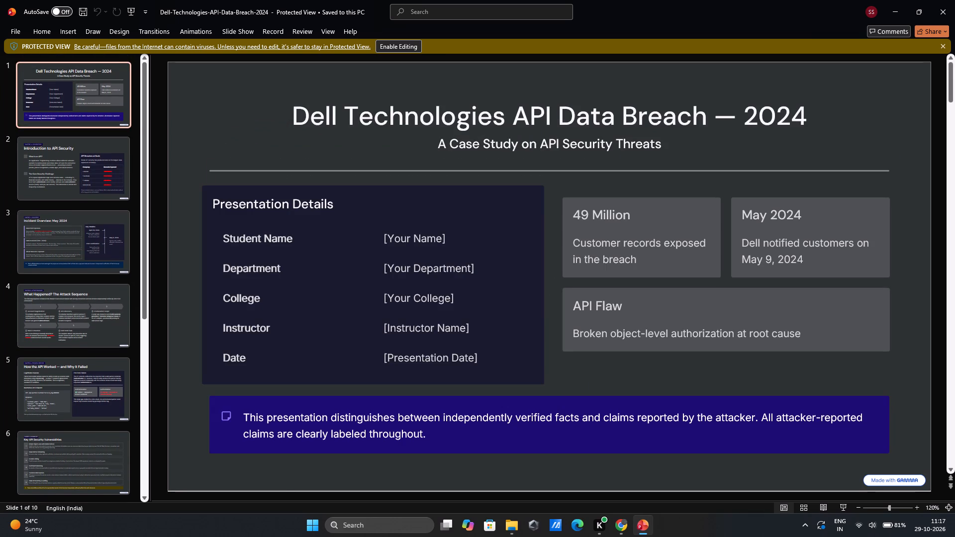
pyautogui.click(443, 242)
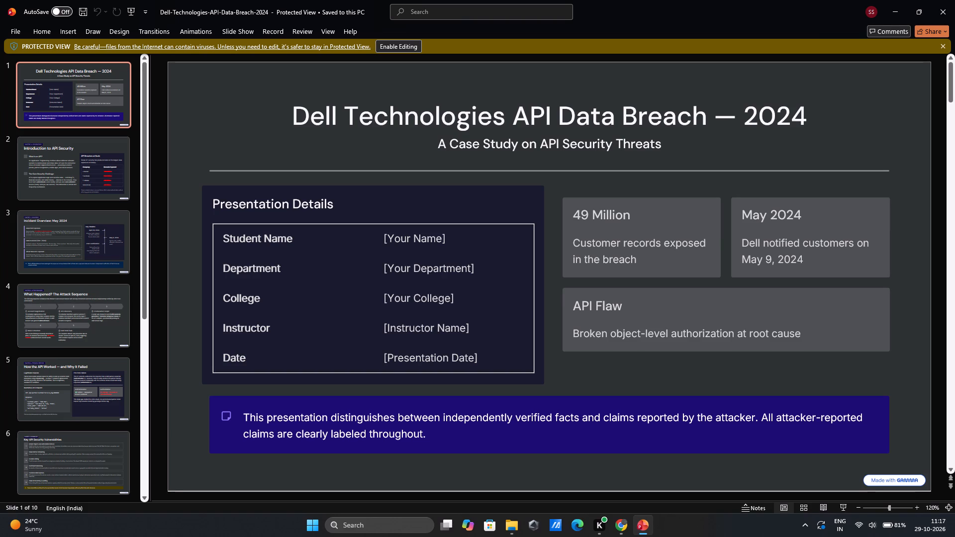
pyautogui.click(473, 358)
pyautogui.click(388, 39)
pyautogui.click(388, 44)
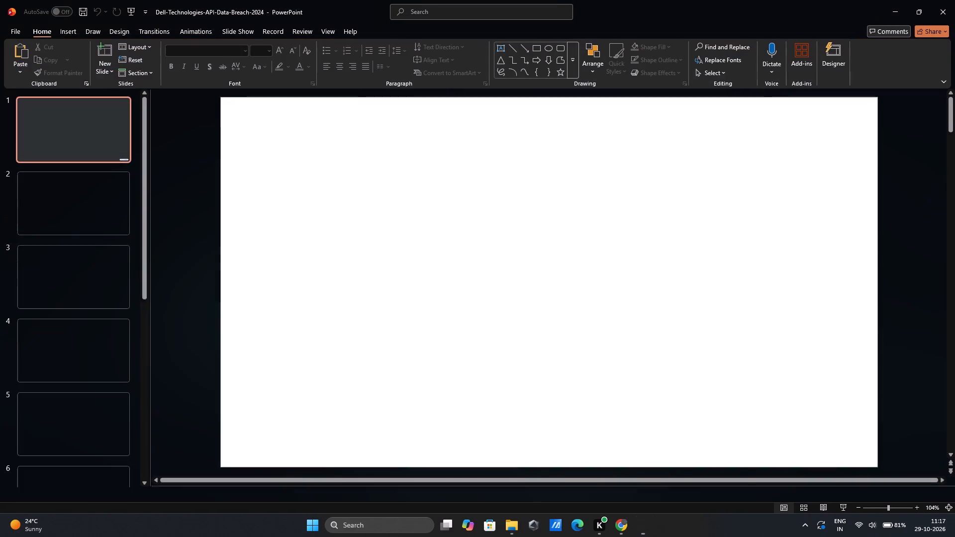
# Replace the date placeholder in the title slide's presentation details table with 29-10-2026, keeping the square brackets.
pyautogui.click(458, 368)
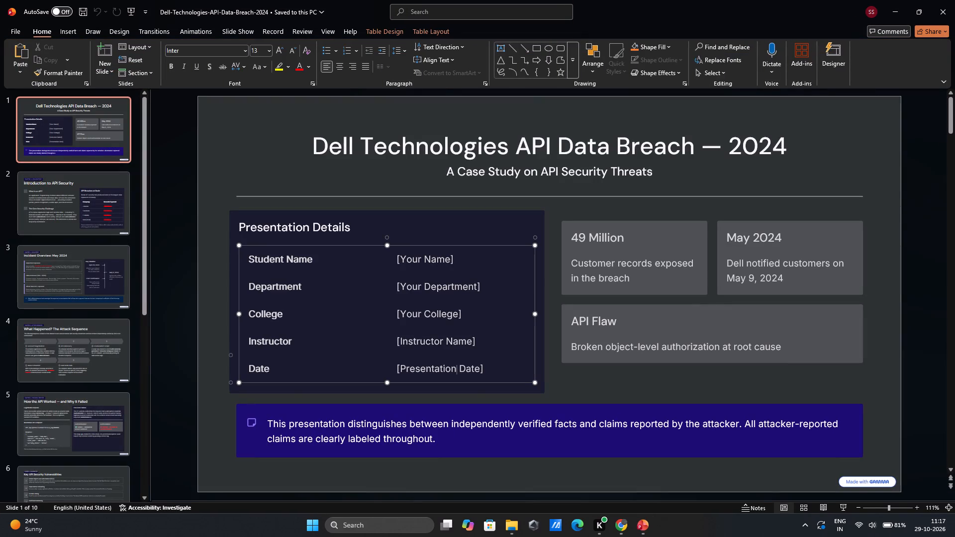
pyautogui.press('Right')
pyautogui.press('Right')
pyautogui.press('Right')
pyautogui.press('Right')
pyautogui.press('Right')
pyautogui.press('BackSpace')
pyautogui.press('BackSpace')
pyautogui.press('BackSpace')
pyautogui.press('BackSpace')
pyautogui.press('BackSpace')
pyautogui.press('BackSpace')
pyautogui.press('BackSpace')
pyautogui.press('BackSpace')
pyautogui.press('BackSpace')
pyautogui.press('BackSpace')
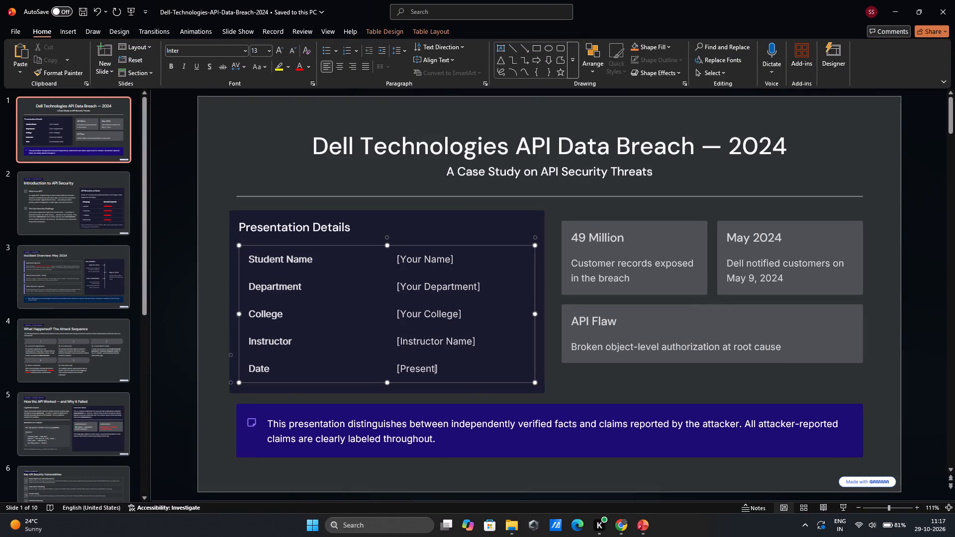
pyautogui.press('BackSpace')
pyautogui.press('BackSpace')
pyautogui.press('BackSpace')
pyautogui.press('BackSpace')
pyautogui.press('BackSpace')
pyautogui.press('BackSpace')
pyautogui.press('BackSpace')
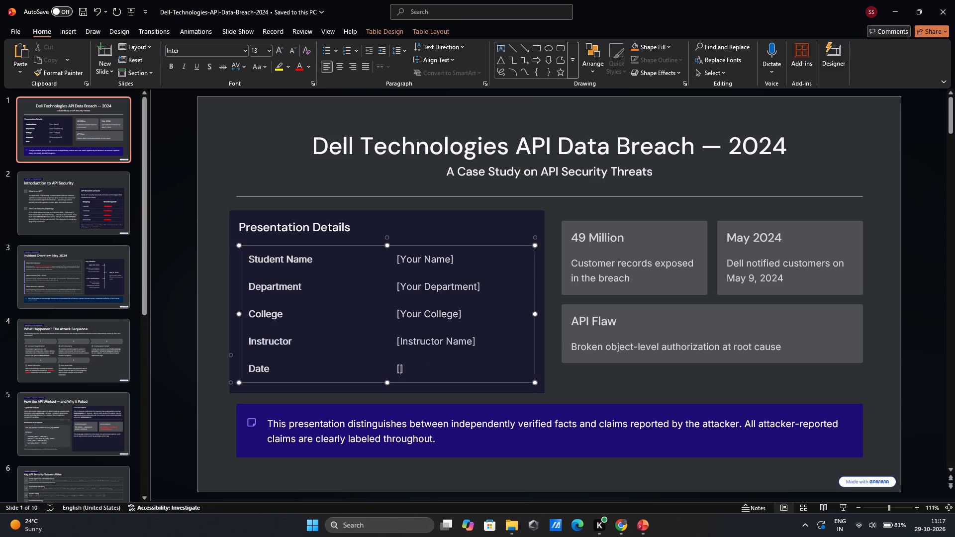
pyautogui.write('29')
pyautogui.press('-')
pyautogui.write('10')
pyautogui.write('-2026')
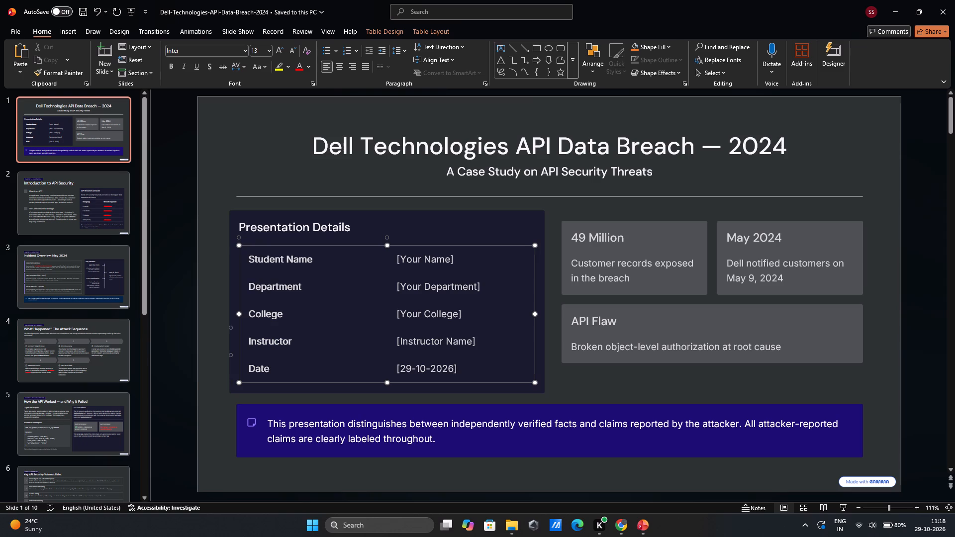
# Delete the Instructor label from the title slide's presentation details table, leaving its cell empty.
pyautogui.moveTo(250, 341); pyautogui.dragTo(255, 341)
pyautogui.moveTo(255, 341); pyautogui.dragTo(239, 340)
pyautogui.click(284, 342)
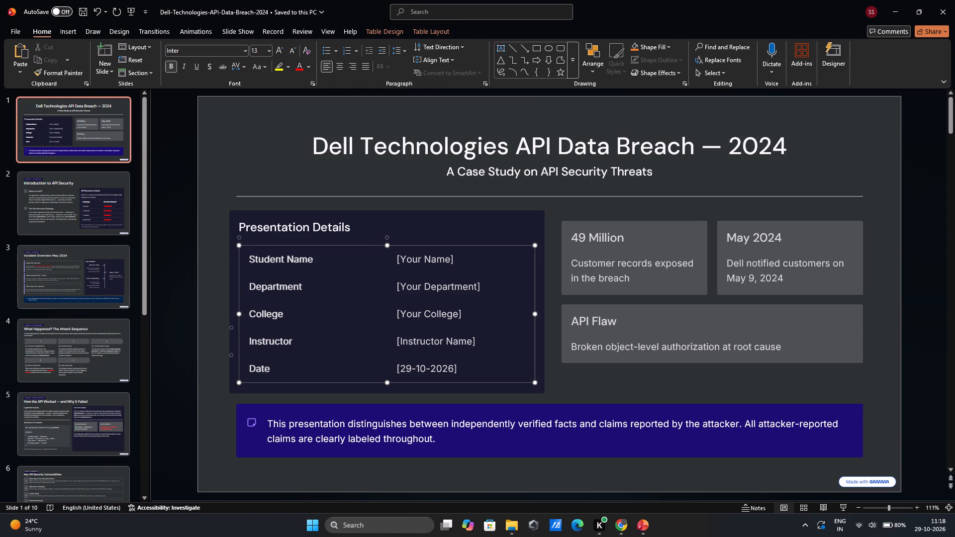
pyautogui.press('Right')
pyautogui.press('Right')
pyautogui.press('BackSpace')
pyautogui.press('BackSpace')
pyautogui.press('BackSpace')
pyautogui.press('BackSpace')
pyautogui.press('BackSpace')
pyautogui.press('BackSpace')
pyautogui.press('BackSpace')
pyautogui.press('BackSpace')
pyautogui.press('BackSpace')
pyautogui.press('BackSpace')
pyautogui.click(419, 341)
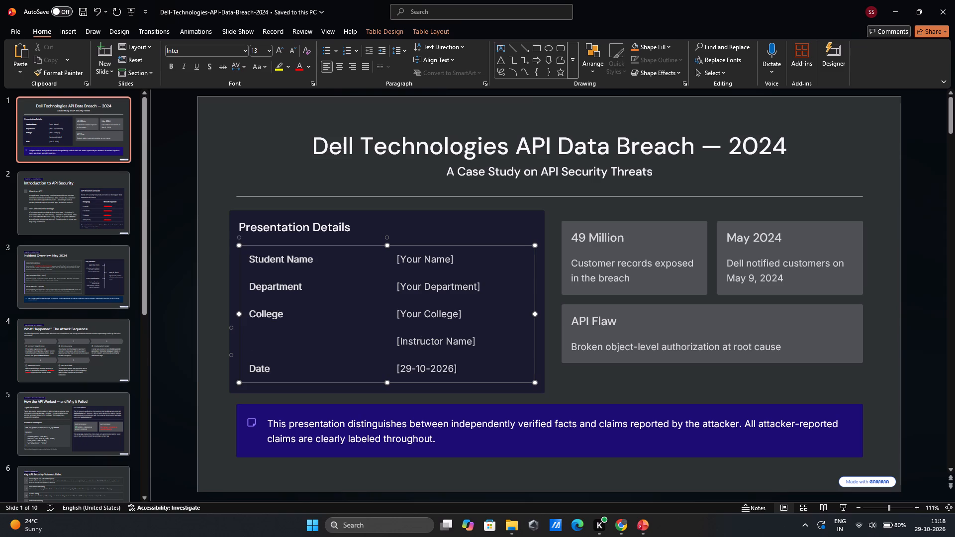
pyautogui.click(275, 334)
pyautogui.doubleClick(247, 337)
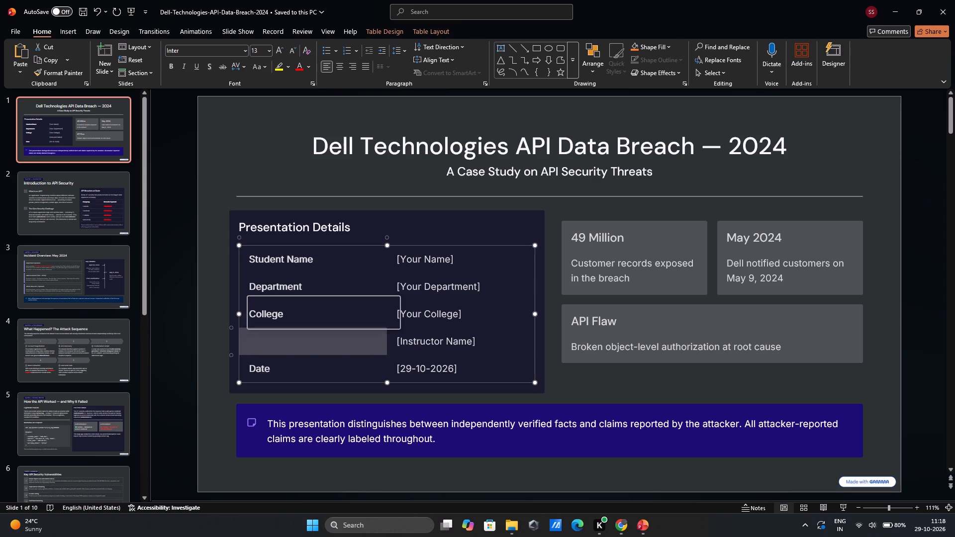
pyautogui.doubleClick(247, 337)
pyautogui.click(247, 337)
pyautogui.press('BackSpace')
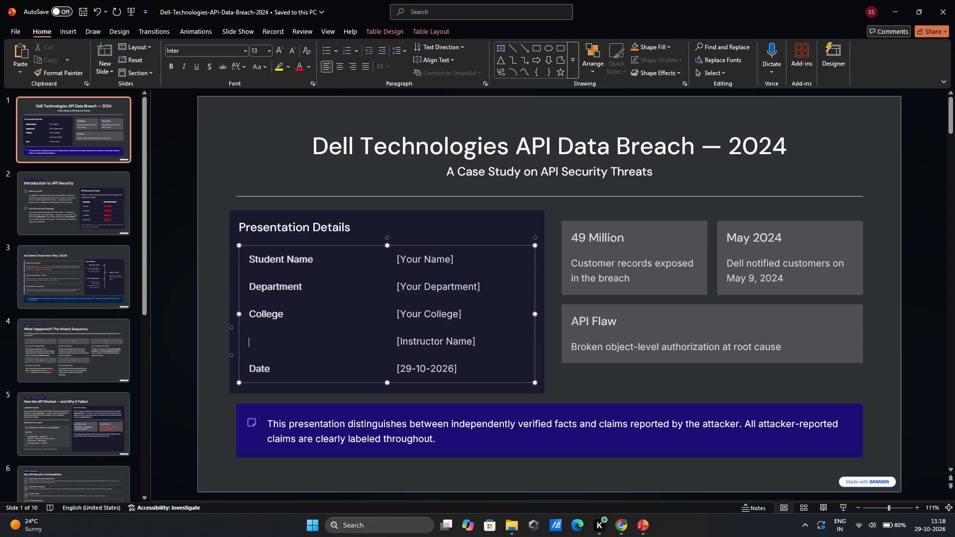
# Delete the [Instructor Name] placeholder, including its square brackets, from the presentation details table.
pyautogui.doubleClick(400, 340)
pyautogui.press('BackSpace')
pyautogui.doubleClick(416, 341)
pyautogui.press('BackSpace')
pyautogui.press('Right')
pyautogui.press('BackSpace')
pyautogui.press('BackSpace')
pyautogui.press('BackSpace')
pyautogui.click(622, 530)
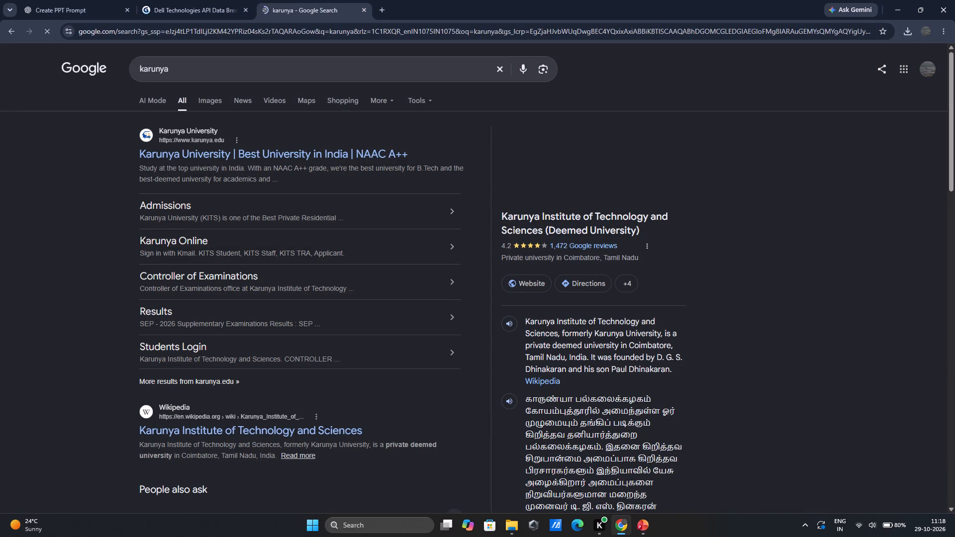
# Examine the Karunya University website and the Google search results for the college's full name.
pyautogui.click(161, 148)
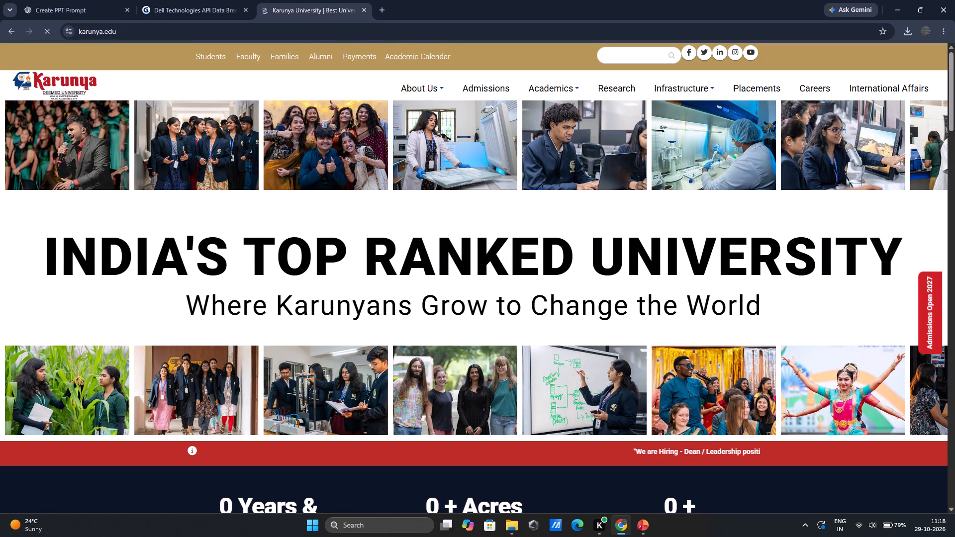
pyautogui.click(15, 35)
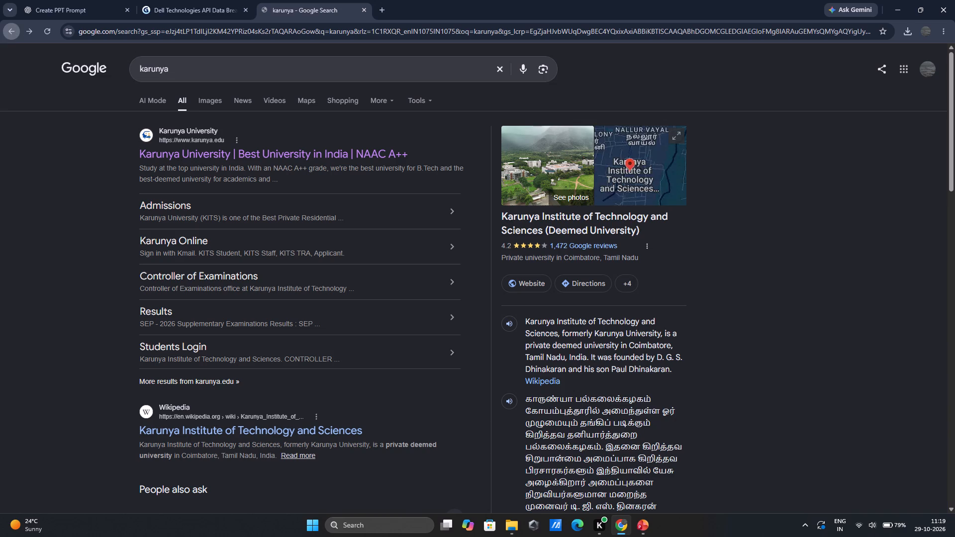
pyautogui.scroll(-4, 259, 289)
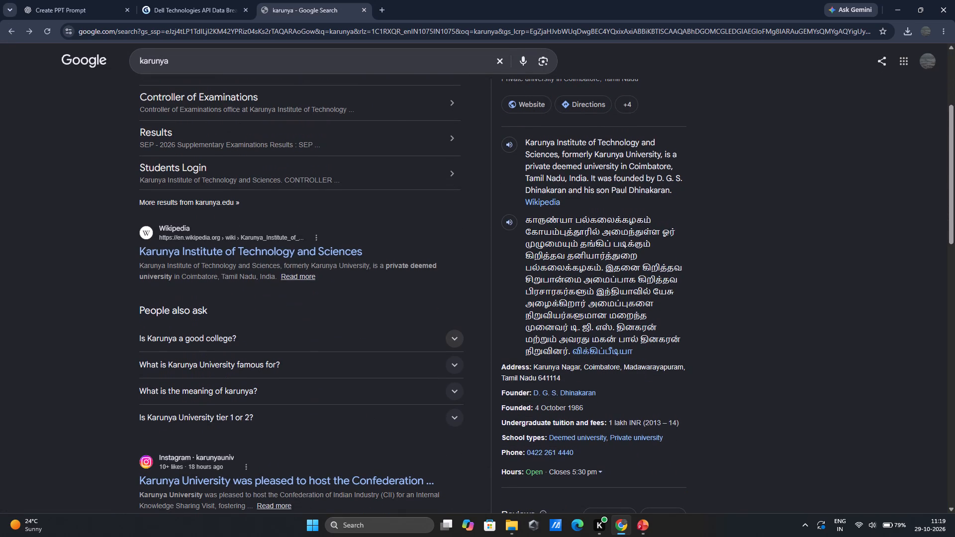
pyautogui.click(322, 342)
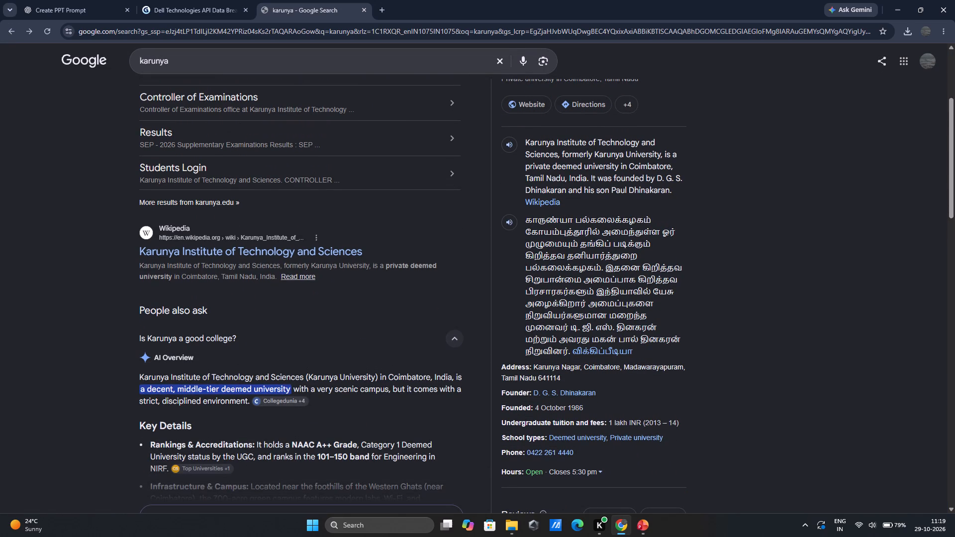
pyautogui.hscroll(2, 392, 338)
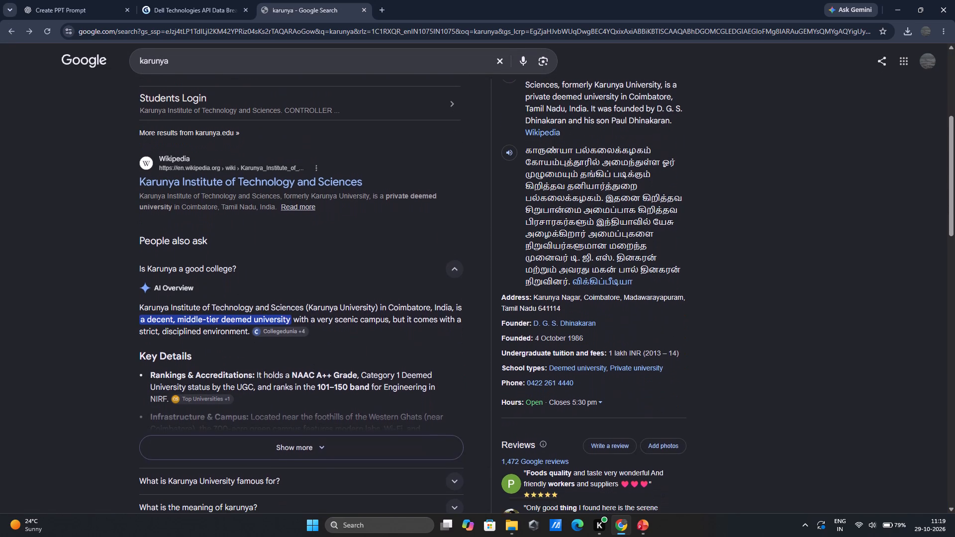
pyautogui.hscroll(1, 392, 338)
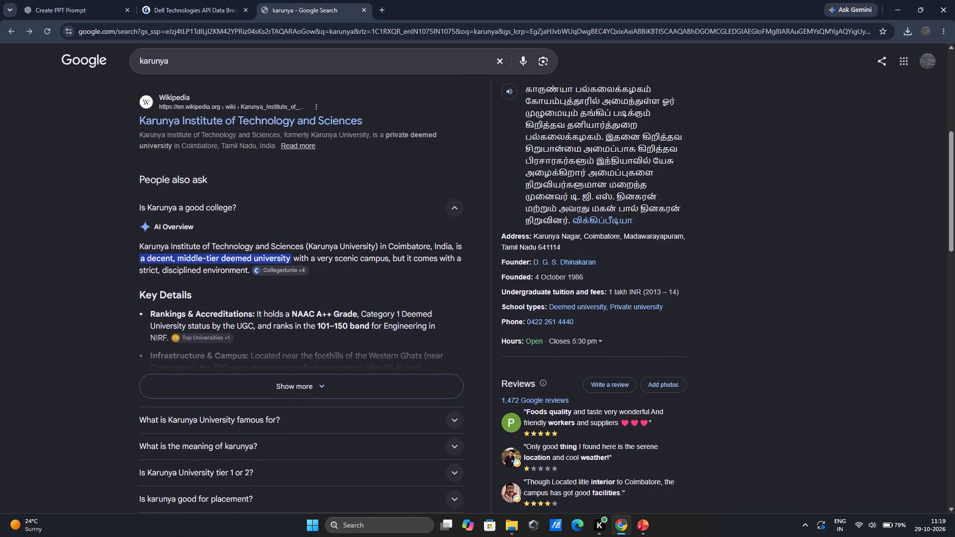
pyautogui.hscroll(1, 392, 338)
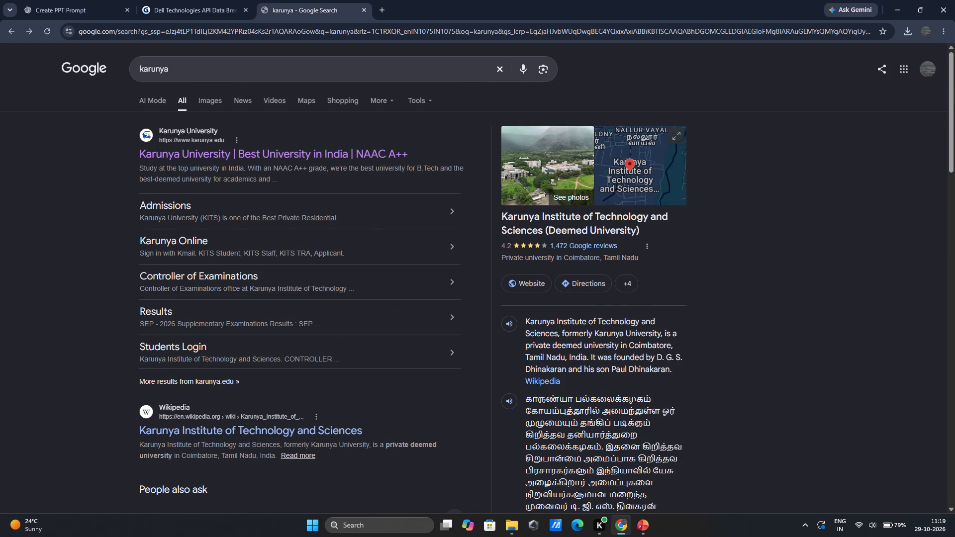
# Replace the College placeholder in PowerPoint with Karunya Institute of Technology and Sciences, copied from the Google results, keeping the square brackets.
pyautogui.moveTo(501, 215); pyautogui.dragTo(544, 232)
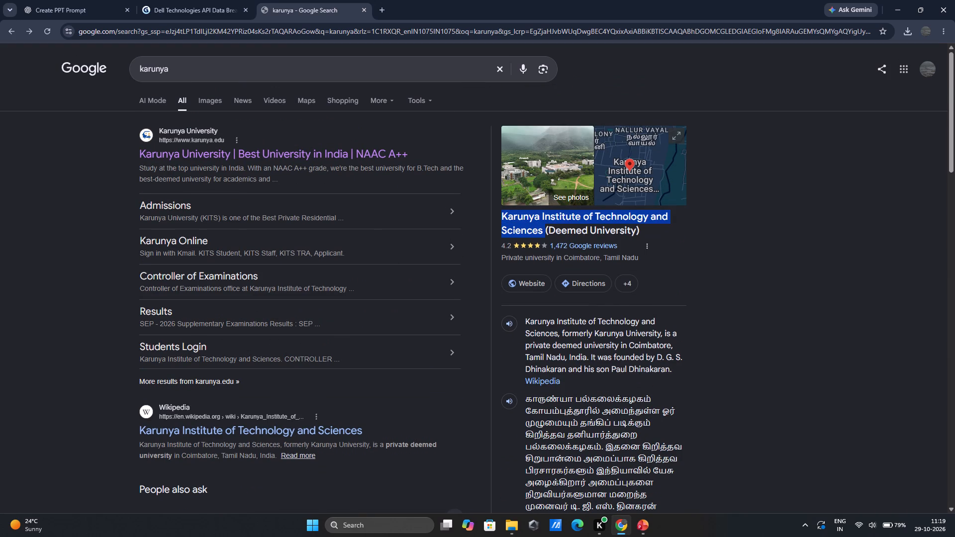
pyautogui.hotkey('ctrl', 'c')
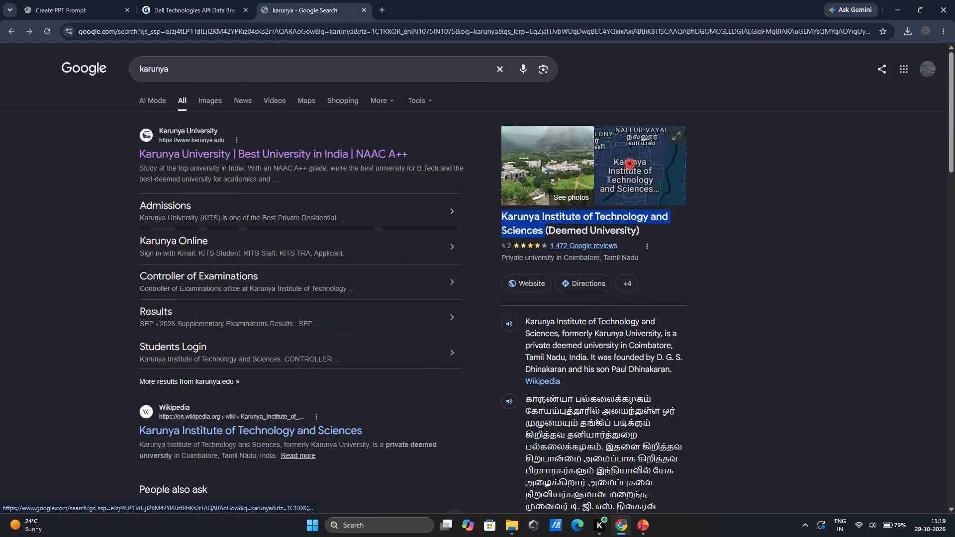
pyautogui.hotkey('alt', 'Tab')
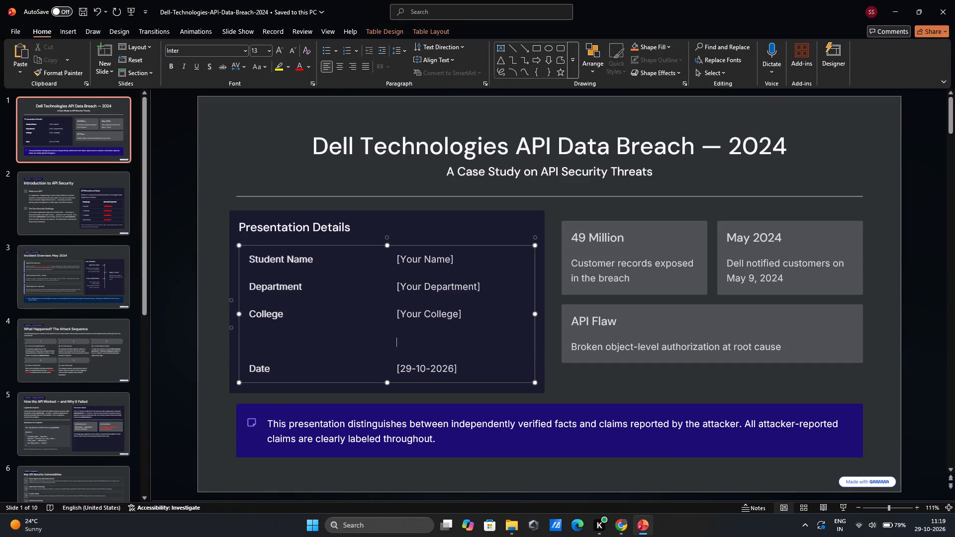
pyautogui.click(458, 315)
pyautogui.press('BackSpace')
pyautogui.press('BackSpace')
pyautogui.press('BackSpace')
pyautogui.press('BackSpace')
pyautogui.press('BackSpace')
pyautogui.press('BackSpace')
pyautogui.press('BackSpace')
pyautogui.press('BackSpace')
pyautogui.press('BackSpace')
pyautogui.press('BackSpace')
pyautogui.press('BackSpace')
pyautogui.press('BackSpace')
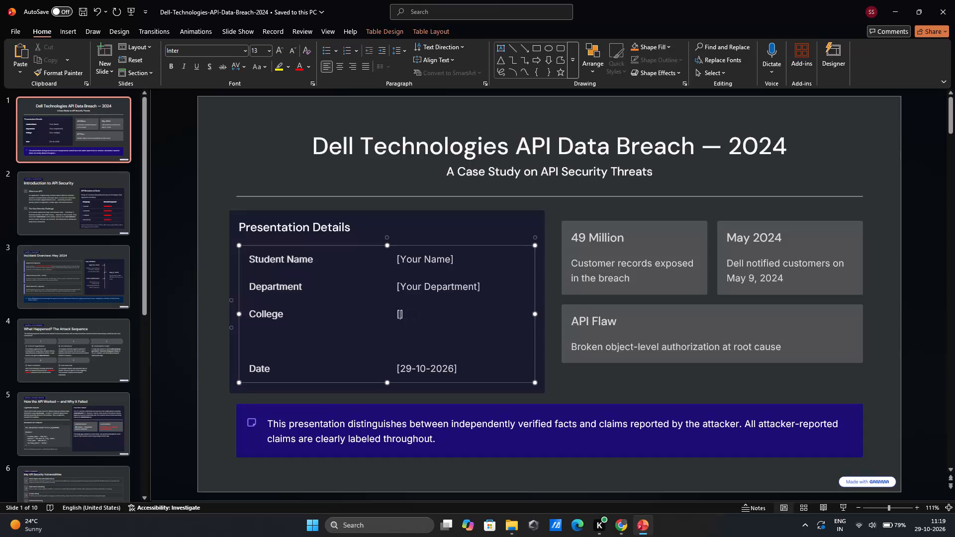
pyautogui.hotkey('ctrl', 'v')
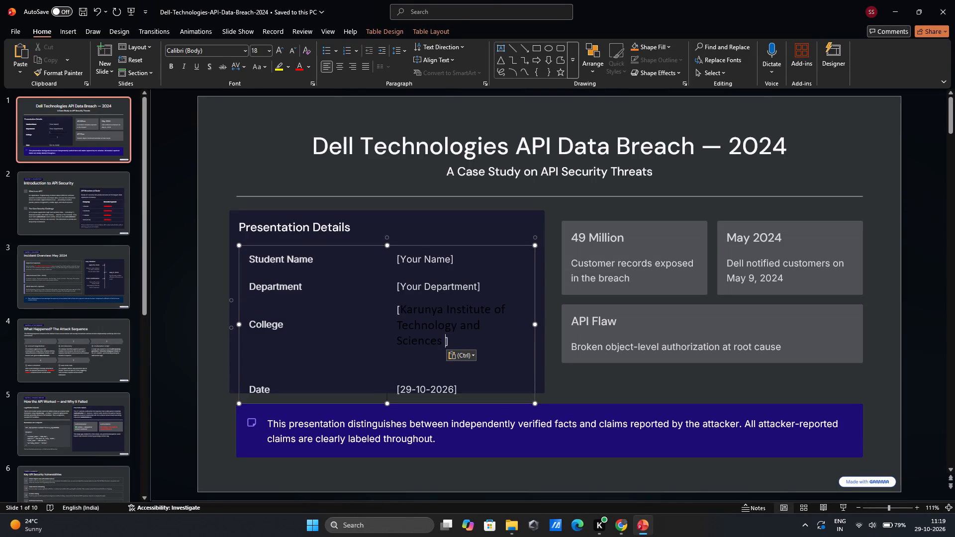
# Change the font color of the pasted college name in the presentation details table to white.
pyautogui.moveTo(443, 341); pyautogui.dragTo(404, 314)
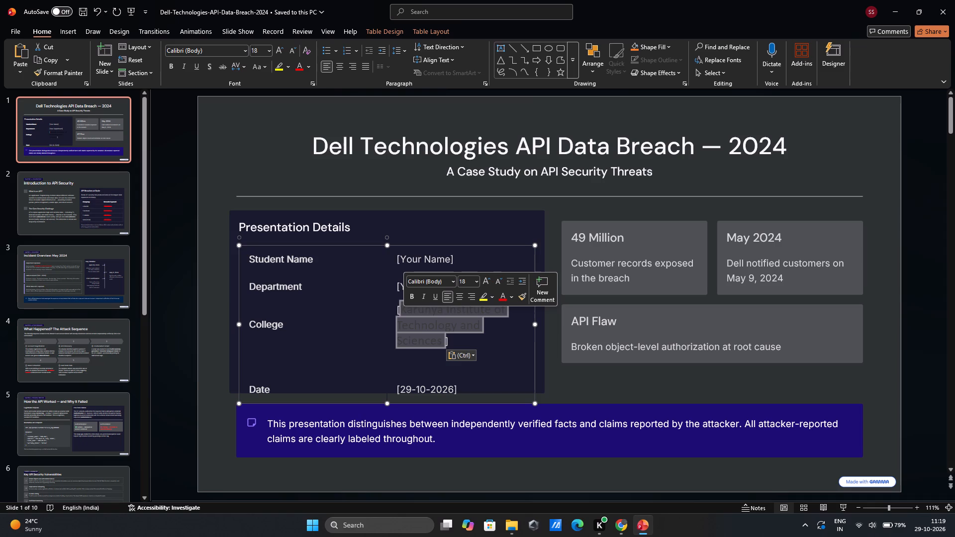
pyautogui.click(492, 295)
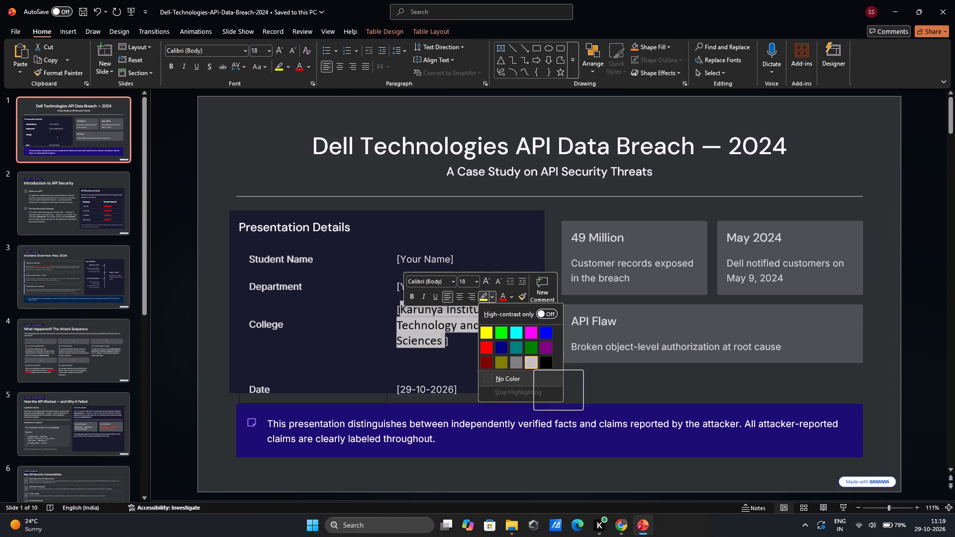
pyautogui.click(509, 298)
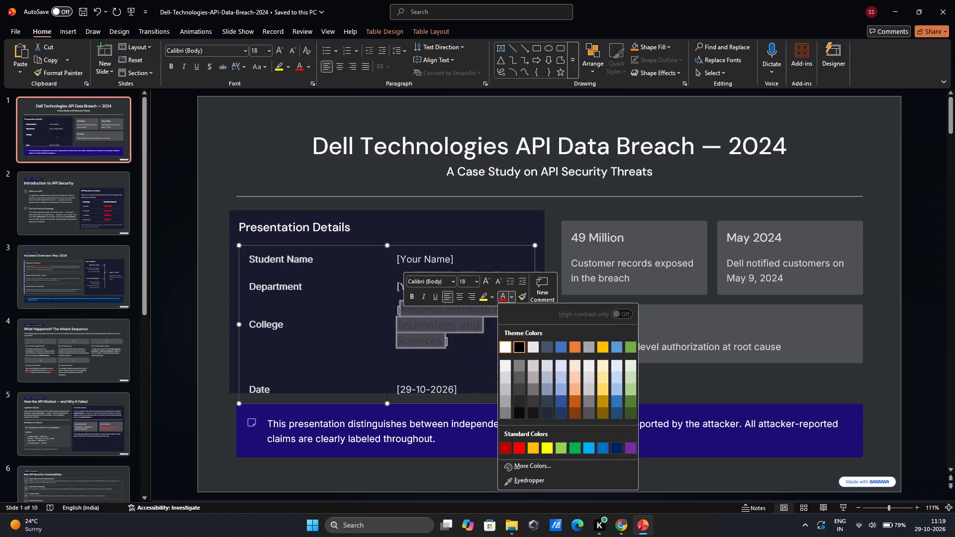
pyautogui.click(506, 351)
pyautogui.click(495, 352)
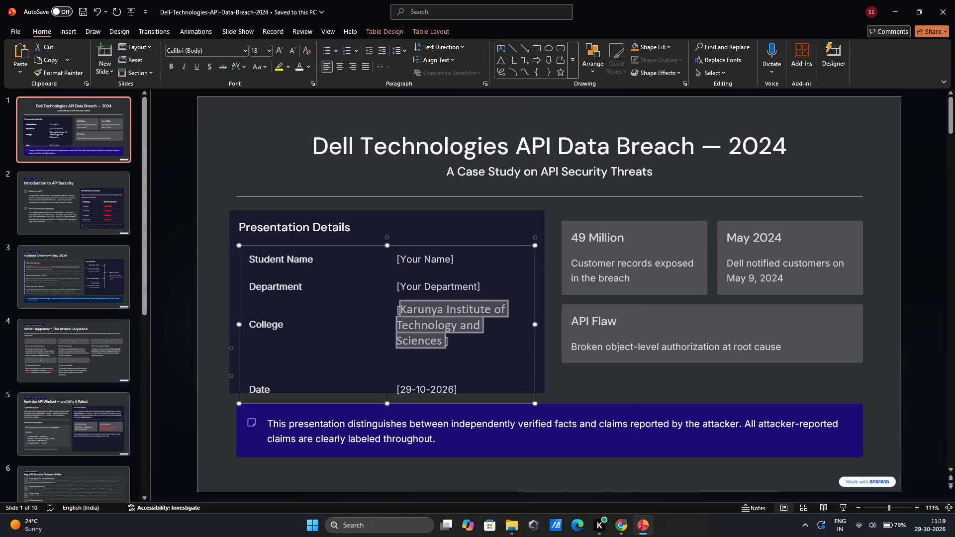
# Add spaces after the opening bracket and before Technology in the college name of the presentation details table.
pyautogui.click(495, 352)
pyautogui.click(416, 323)
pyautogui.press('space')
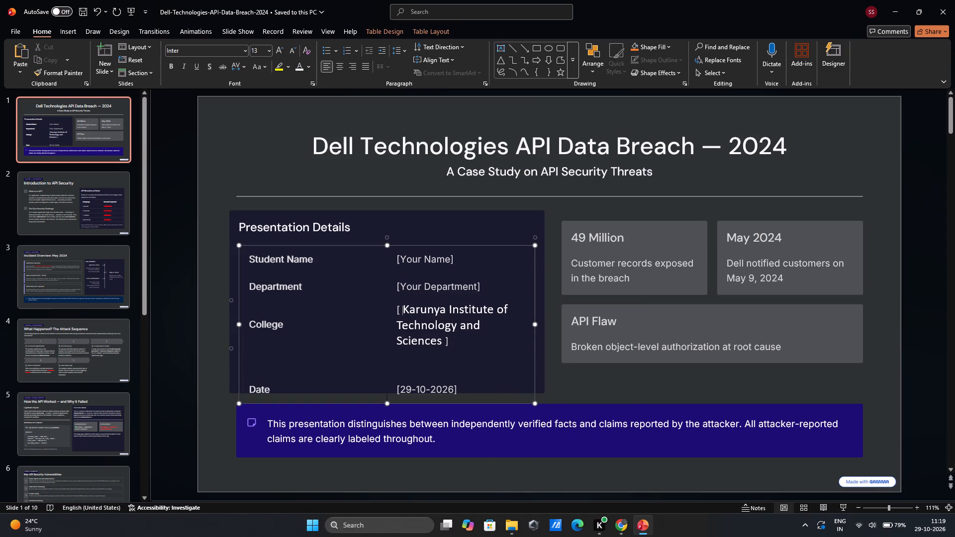
pyautogui.click(396, 325)
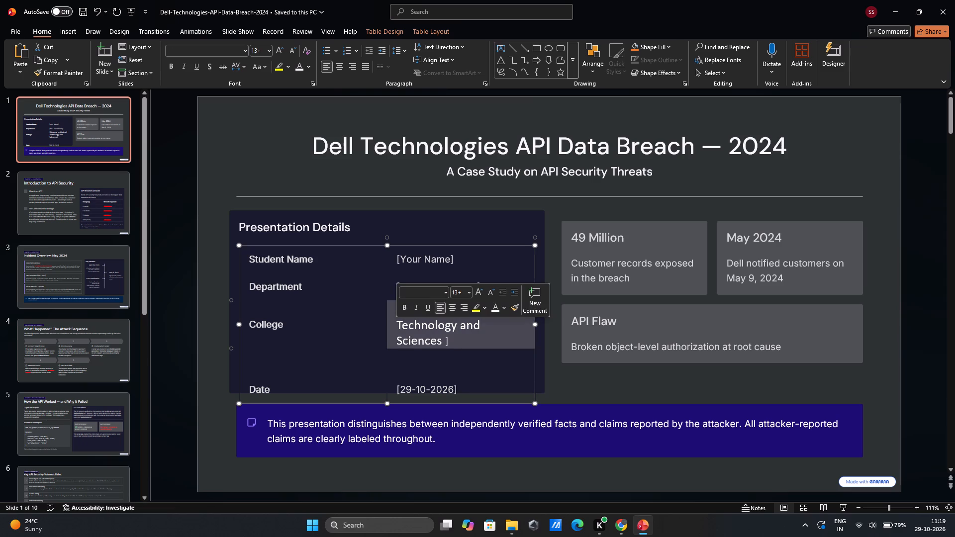
pyautogui.click(401, 325)
pyautogui.press('Left')
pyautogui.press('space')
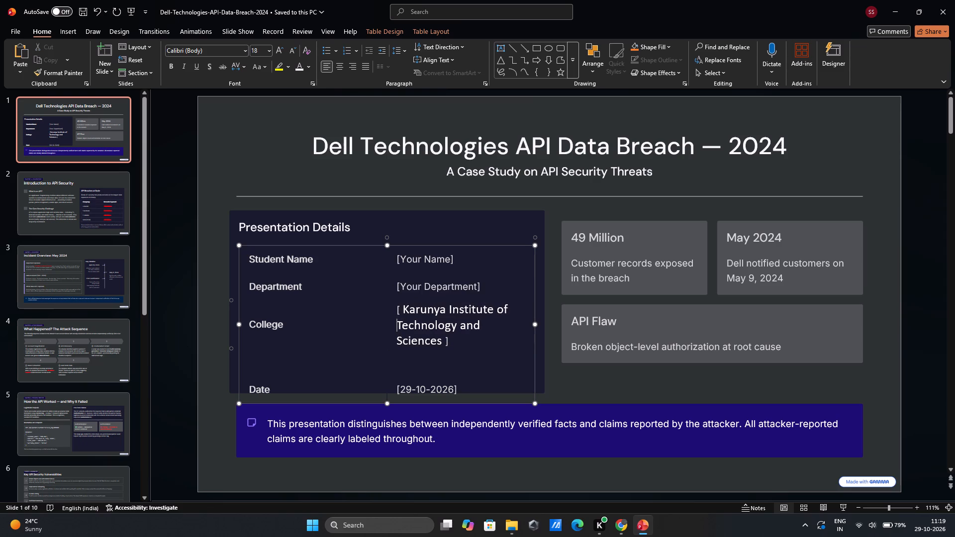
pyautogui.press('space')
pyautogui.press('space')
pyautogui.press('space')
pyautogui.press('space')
# Change the Student Name label to Team Name and replace the [Your Name] placeholder with the first member's name, keeping the brackets.
pyautogui.click(283, 261)
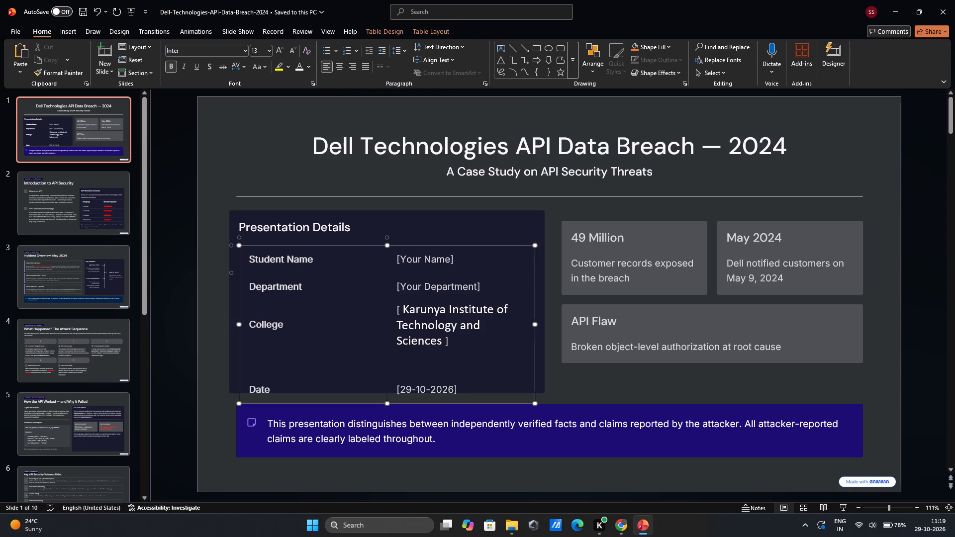
pyautogui.press('BackSpace')
pyautogui.press('BackSpace')
pyautogui.press('BackSpace')
pyautogui.press('BackSpace')
pyautogui.press('BackSpace')
pyautogui.press('BackSpace')
pyautogui.press('BackSpace')
# Change the Student Name label in the presentation details table to Team Name.
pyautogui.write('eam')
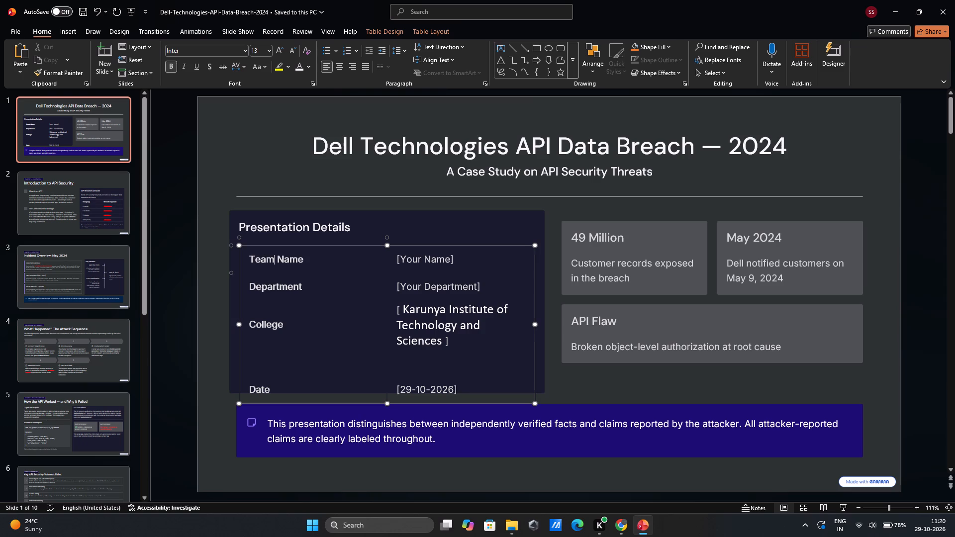
# Replace the [Your Name] placeholder in the Team Name row with the first member's name, keeping the square brackets.
pyautogui.click(451, 261)
pyautogui.press('BackSpace')
pyautogui.press('BackSpace')
pyautogui.press('BackSpace')
pyautogui.press('BackSpace')
pyautogui.press('BackSpace')
pyautogui.press('BackSpace')
pyautogui.press('BackSpace')
pyautogui.press('BackSpace')
pyautogui.press('BackSpace')
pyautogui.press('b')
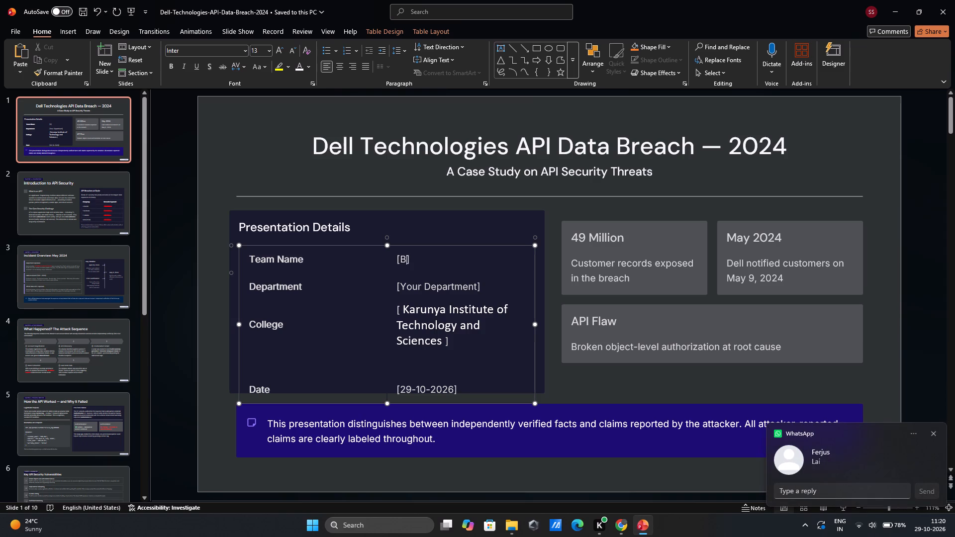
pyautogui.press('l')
pyautogui.press('BackSpace')
pyautogui.press('BackSpace')
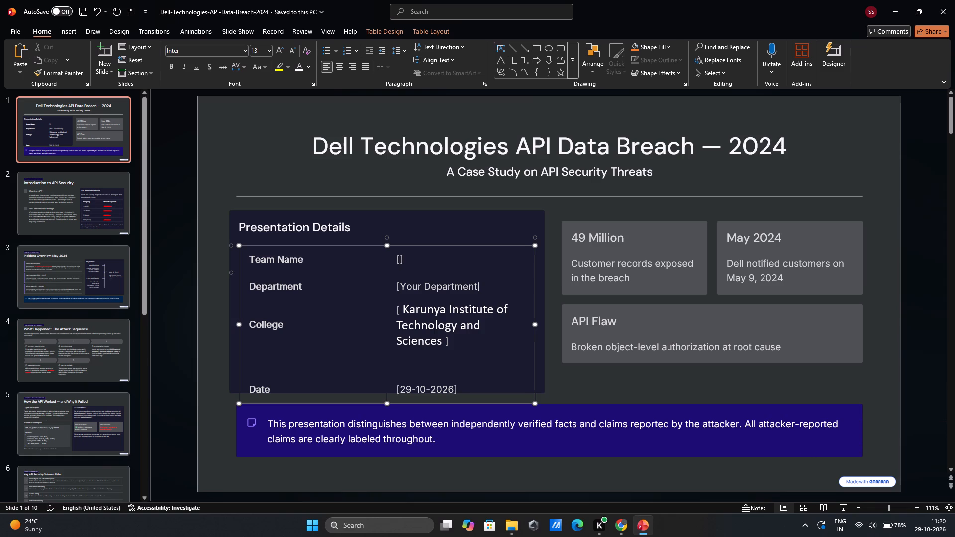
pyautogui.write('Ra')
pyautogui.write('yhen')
# Add another team member's name with initials after the first member's name, separated by a comma and a space.
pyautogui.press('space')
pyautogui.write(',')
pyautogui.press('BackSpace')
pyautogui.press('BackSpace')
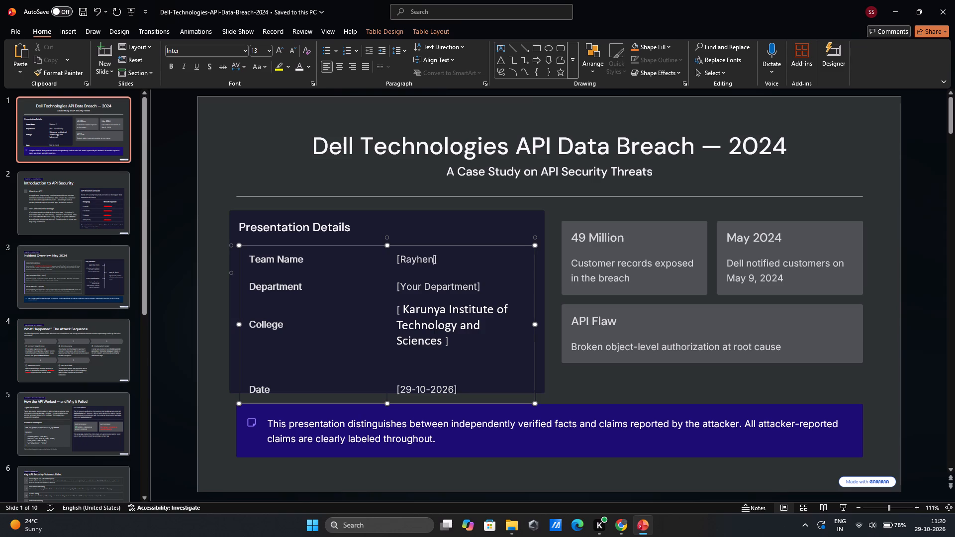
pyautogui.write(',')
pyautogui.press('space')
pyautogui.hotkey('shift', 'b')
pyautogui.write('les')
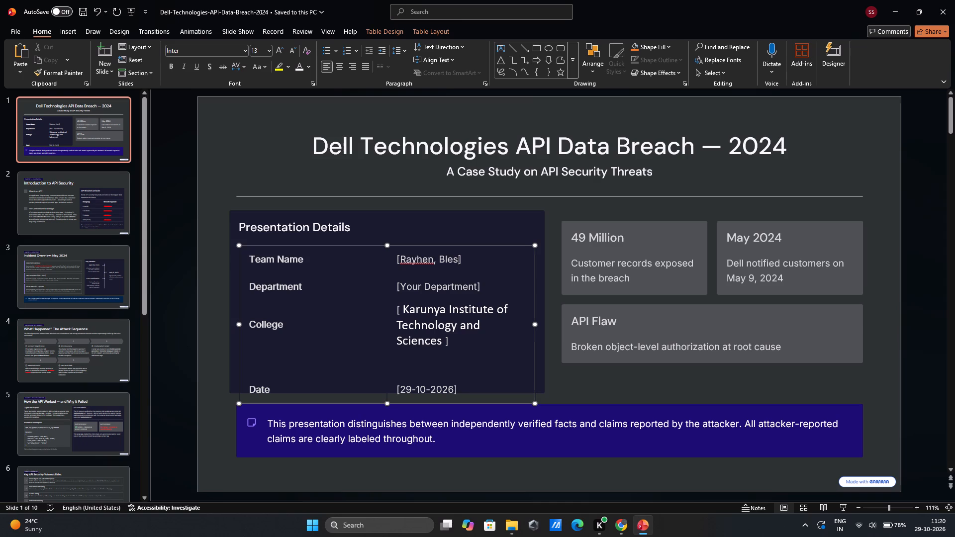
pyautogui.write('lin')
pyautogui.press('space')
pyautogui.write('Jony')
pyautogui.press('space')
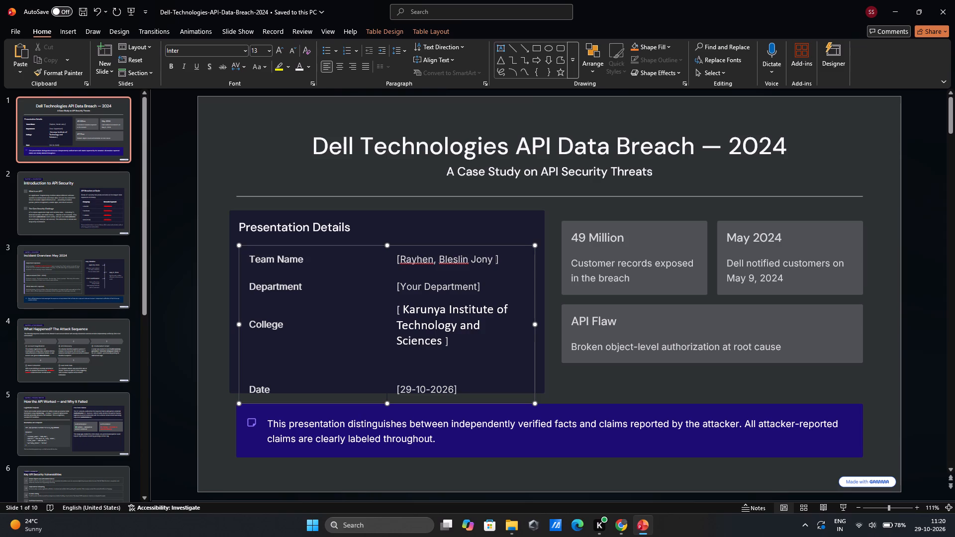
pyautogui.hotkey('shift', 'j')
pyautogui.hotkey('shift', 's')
# Insert a third team member's name with initials between the two existing names, followed by a comma and a space.
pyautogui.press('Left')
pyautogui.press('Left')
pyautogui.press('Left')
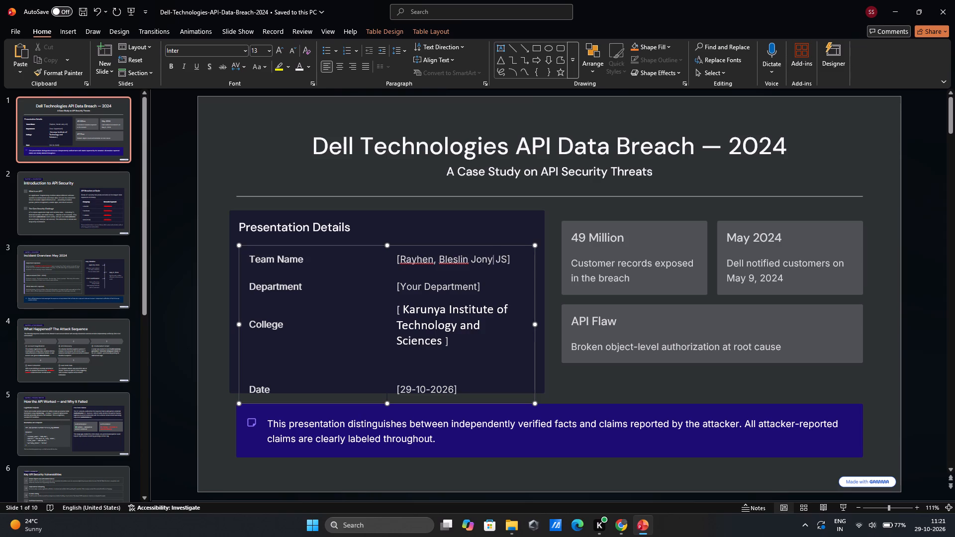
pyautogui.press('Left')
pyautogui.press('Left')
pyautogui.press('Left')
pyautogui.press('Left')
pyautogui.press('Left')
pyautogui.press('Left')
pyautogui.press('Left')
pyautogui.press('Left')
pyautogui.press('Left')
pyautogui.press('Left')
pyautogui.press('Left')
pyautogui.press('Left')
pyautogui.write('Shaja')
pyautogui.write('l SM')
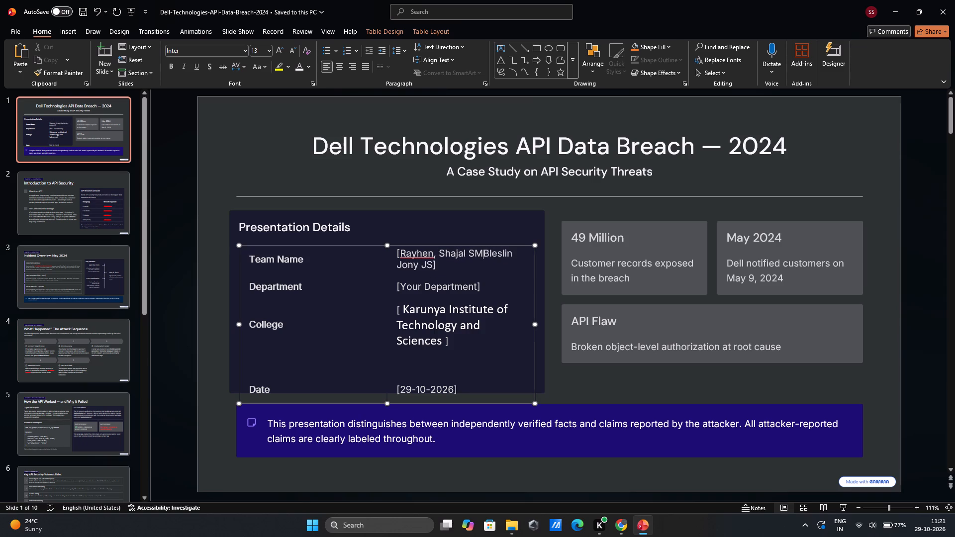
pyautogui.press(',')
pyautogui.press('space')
# Add the initials CT after the first team member's name in the Team Name row.
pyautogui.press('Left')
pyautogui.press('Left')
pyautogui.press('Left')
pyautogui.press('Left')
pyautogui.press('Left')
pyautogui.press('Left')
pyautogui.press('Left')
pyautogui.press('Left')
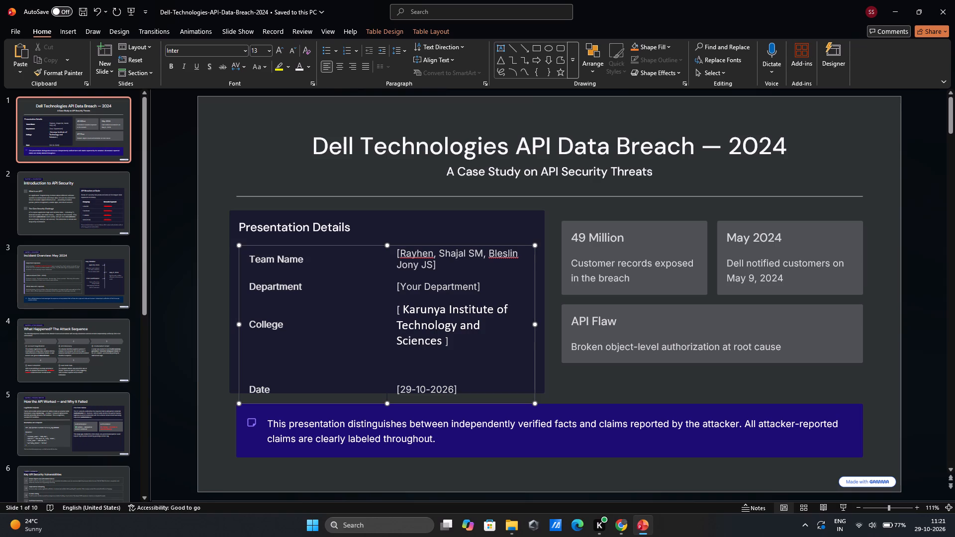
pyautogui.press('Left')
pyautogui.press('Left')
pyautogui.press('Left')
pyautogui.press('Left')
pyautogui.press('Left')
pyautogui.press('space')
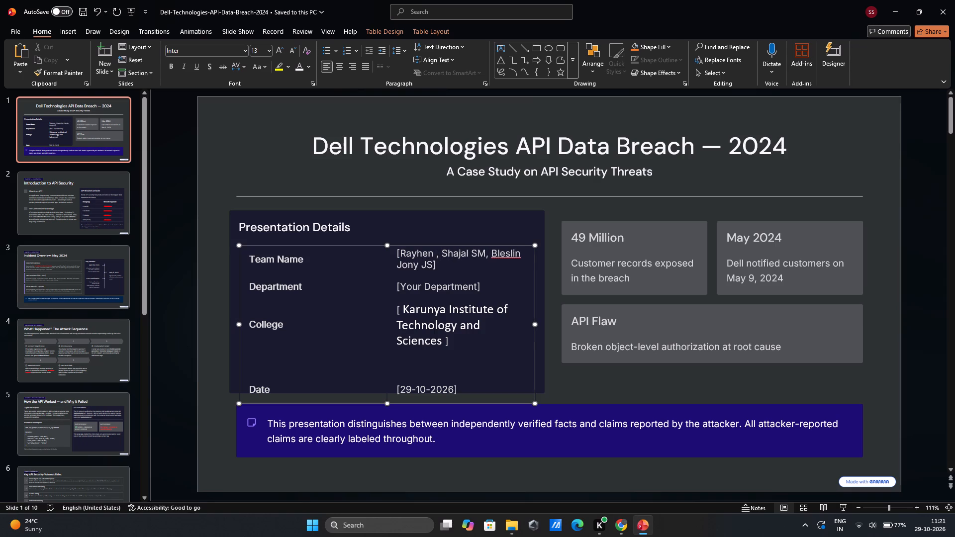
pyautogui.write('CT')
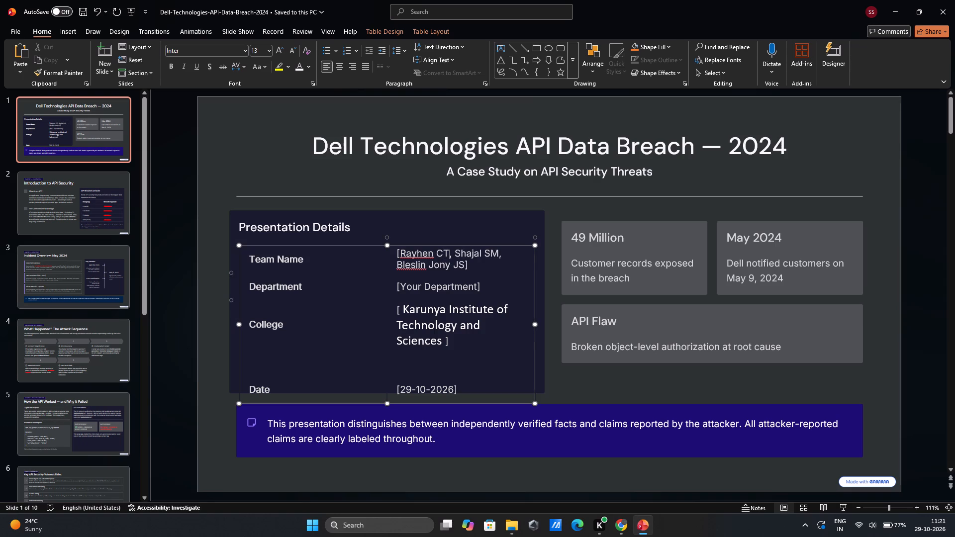
# Replace the Department placeholder with DSCS in square brackets, with no space before the closing bracket.
pyautogui.click(404, 287)
pyautogui.press('Left')
pyautogui.press('Delete')
pyautogui.press('Delete')
pyautogui.press('Delete')
pyautogui.press('Delete')
pyautogui.press('Delete')
pyautogui.press('Delete')
pyautogui.press('Delete')
pyautogui.press('Delete')
pyautogui.press('Delete')
pyautogui.press('Delete')
pyautogui.press('Delete')
pyautogui.press('Delete')
pyautogui.press('Delete')
pyautogui.press('Delete')
pyautogui.press('Delete')
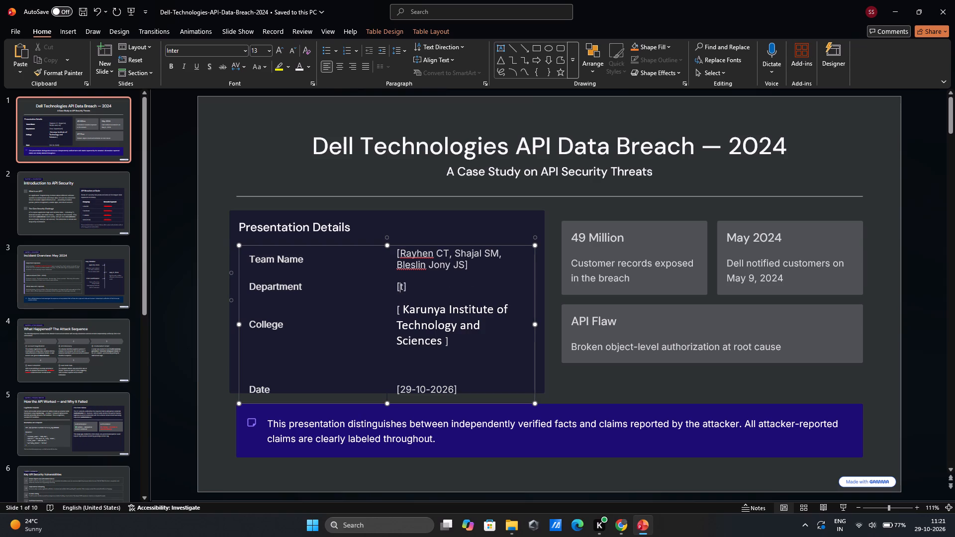
pyautogui.press('Delete')
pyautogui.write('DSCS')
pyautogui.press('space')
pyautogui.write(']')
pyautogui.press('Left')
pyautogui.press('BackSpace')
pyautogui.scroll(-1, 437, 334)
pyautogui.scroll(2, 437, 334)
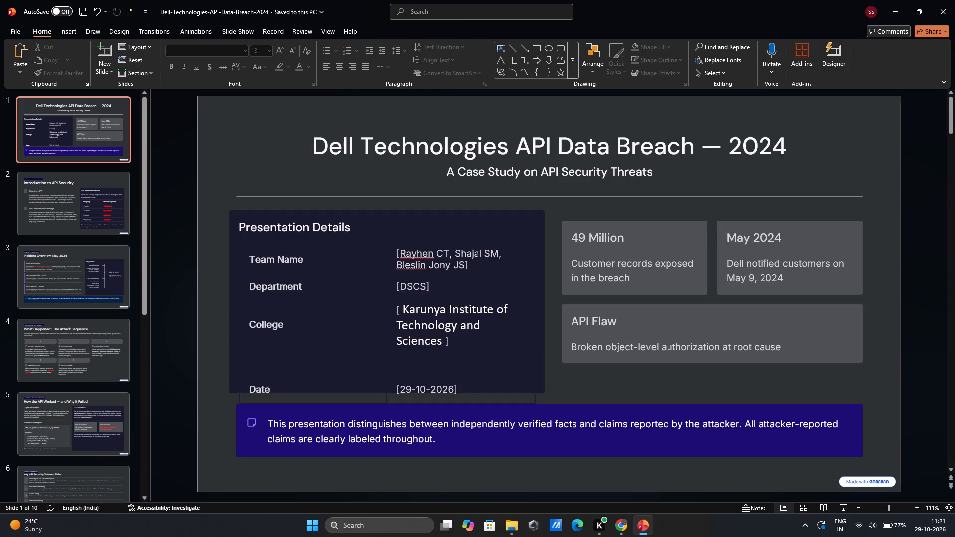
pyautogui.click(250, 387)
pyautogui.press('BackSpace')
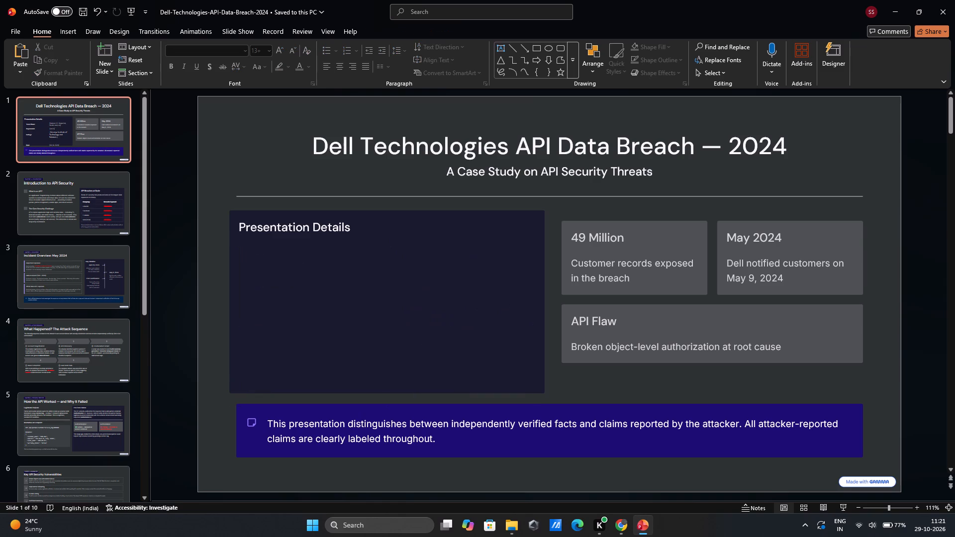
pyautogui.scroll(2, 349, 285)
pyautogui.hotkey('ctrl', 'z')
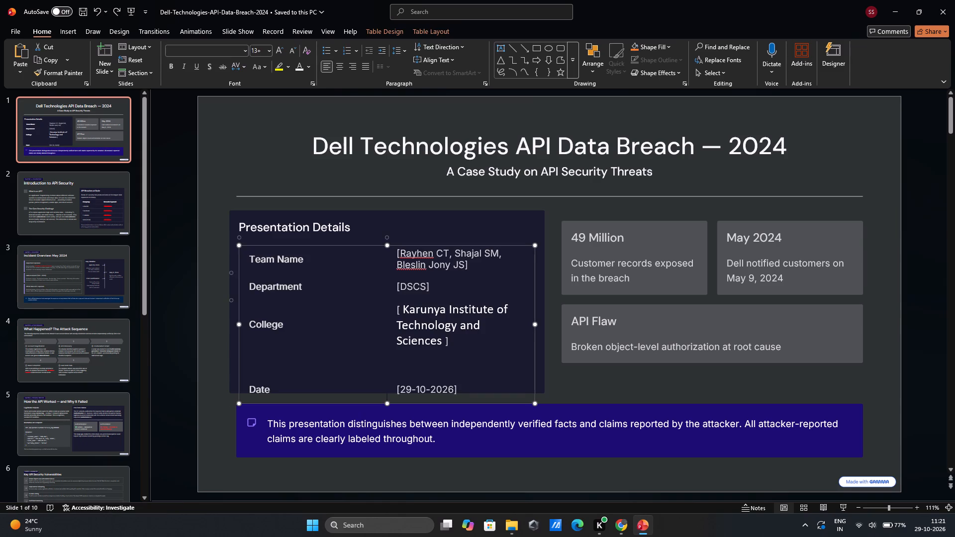
# Shrink the presentation details table from its lower corner so the Date row fits inside the dark panel.
pyautogui.moveTo(534, 403); pyautogui.dragTo(525, 388)
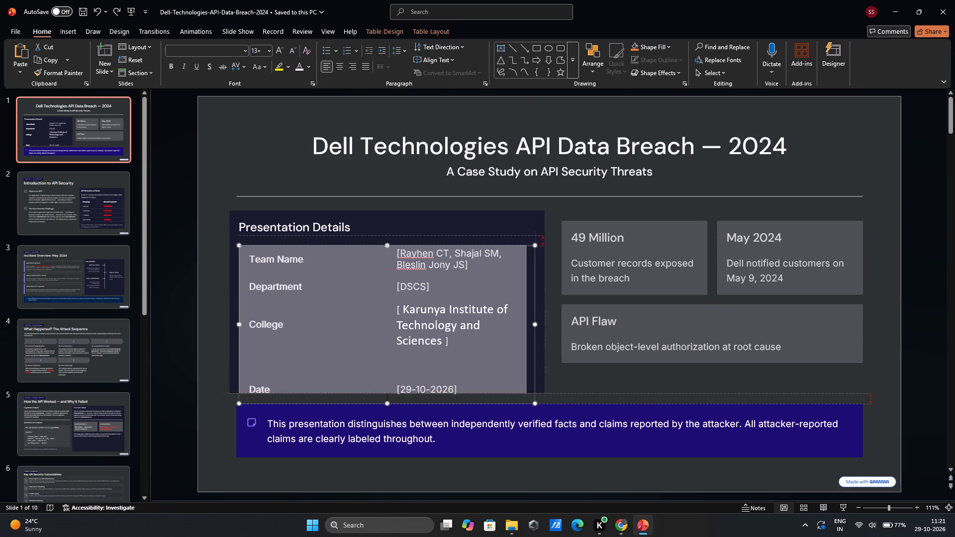
pyautogui.moveTo(525, 388); pyautogui.dragTo(524, 387)
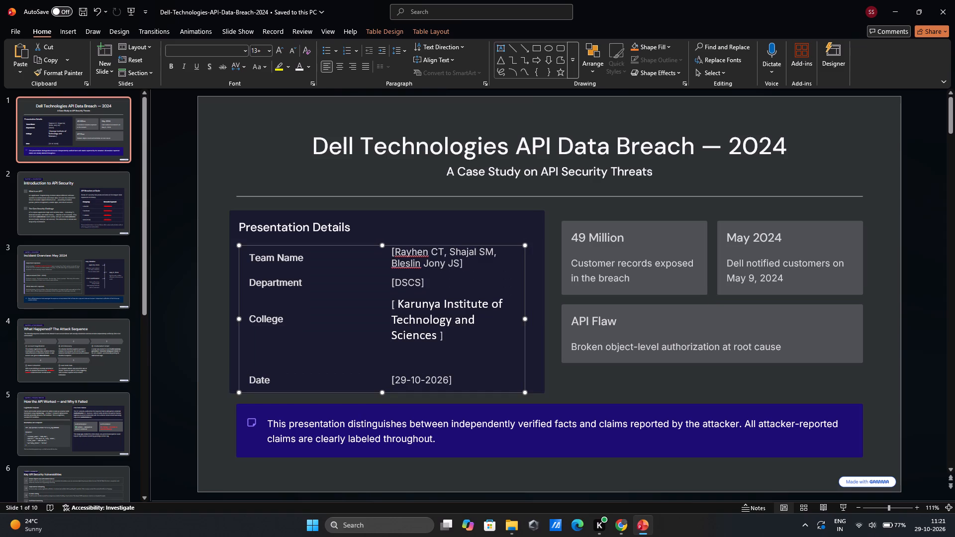
pyautogui.moveTo(524, 393); pyautogui.dragTo(521, 381)
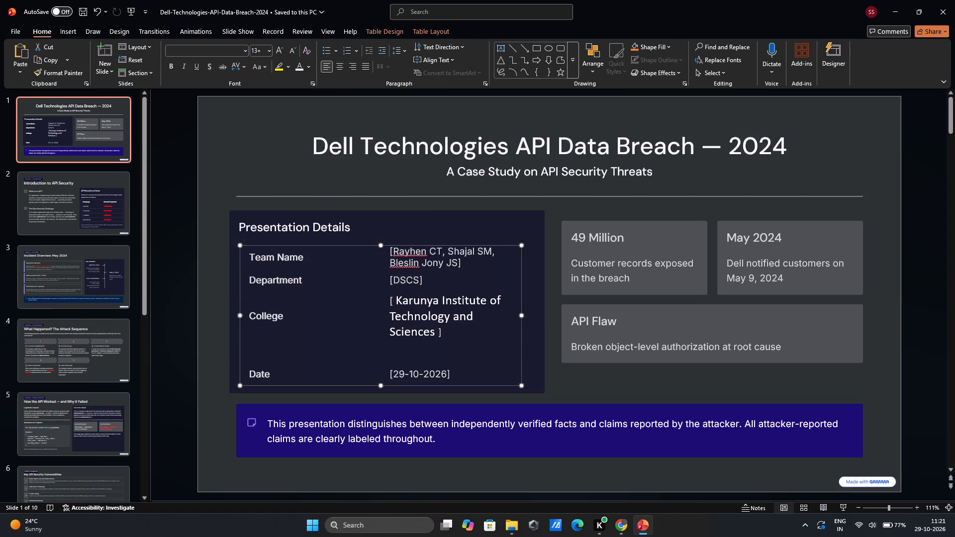
# Widen the presentation details table slightly so it reaches closer to the dark panel's right edge.
pyautogui.moveTo(520, 315); pyautogui.dragTo(529, 315)
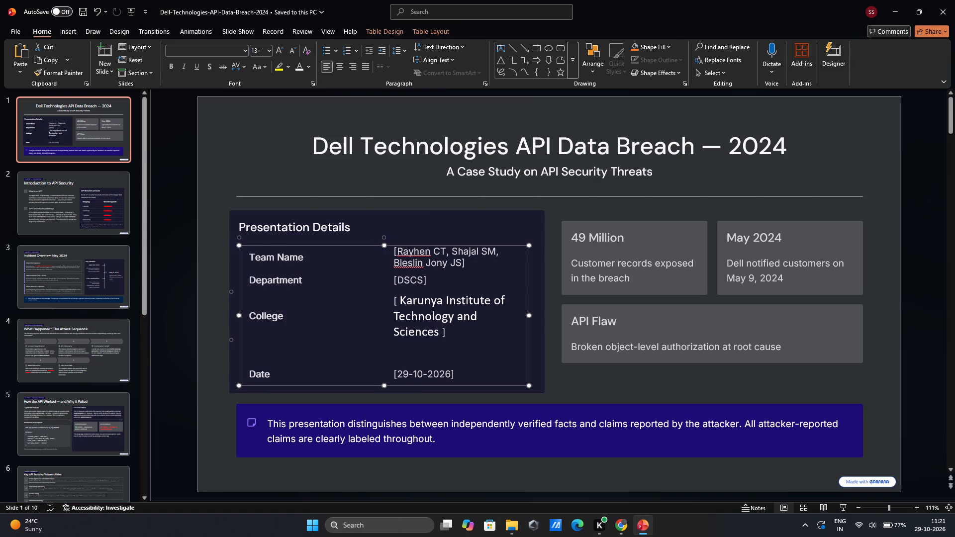
# Fill the empty table row below College with the label Date and the value [29-10-2026].
pyautogui.click(329, 349)
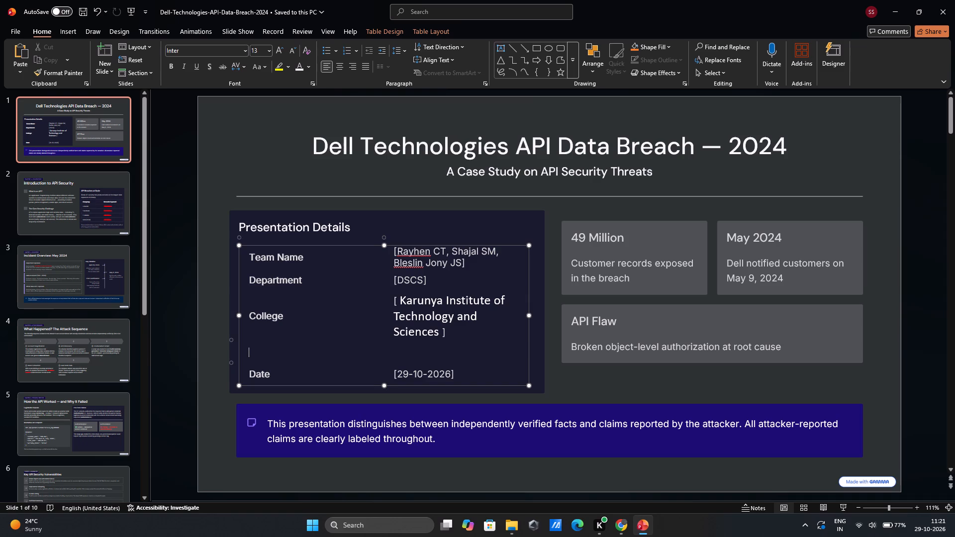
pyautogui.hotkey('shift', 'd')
pyautogui.press('BackSpace')
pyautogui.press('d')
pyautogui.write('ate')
pyautogui.click(401, 353)
pyautogui.press('[')
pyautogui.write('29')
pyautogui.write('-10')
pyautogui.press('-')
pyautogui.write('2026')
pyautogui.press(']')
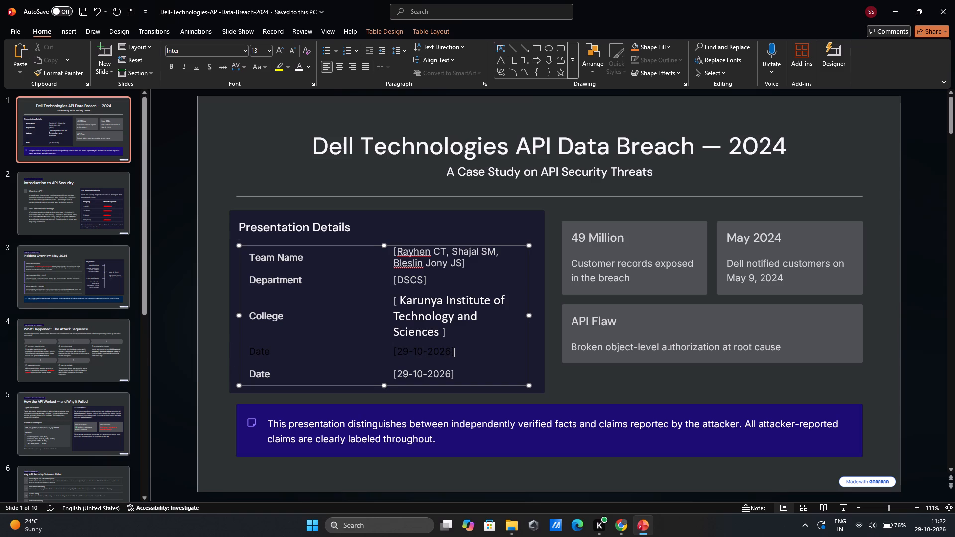
# Clear the duplicate Date label and its date value from the table's last row.
pyautogui.click(264, 377)
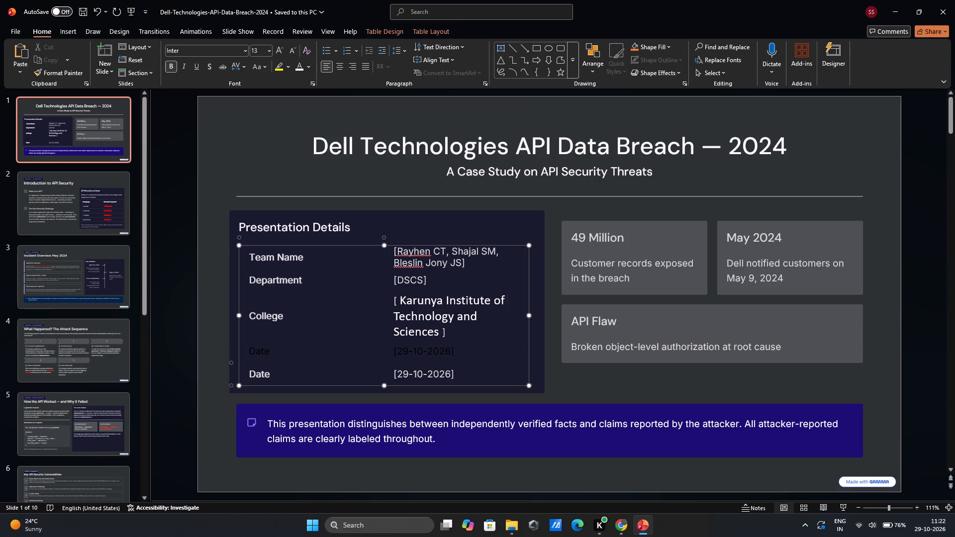
pyautogui.click(253, 374)
pyautogui.press('Right')
pyautogui.press('Right')
pyautogui.press('Right')
pyautogui.press('BackSpace')
pyautogui.press('BackSpace')
pyautogui.press('BackSpace')
pyautogui.press('BackSpace')
pyautogui.click(454, 375)
pyautogui.press('BackSpace')
pyautogui.press('BackSpace')
pyautogui.press('BackSpace')
pyautogui.press('BackSpace')
pyautogui.press('BackSpace')
pyautogui.press('BackSpace')
pyautogui.press('BackSpace')
pyautogui.press('BackSpace')
pyautogui.press('BackSpace')
pyautogui.press('BackSpace')
pyautogui.press('BackSpace')
pyautogui.press('BackSpace')
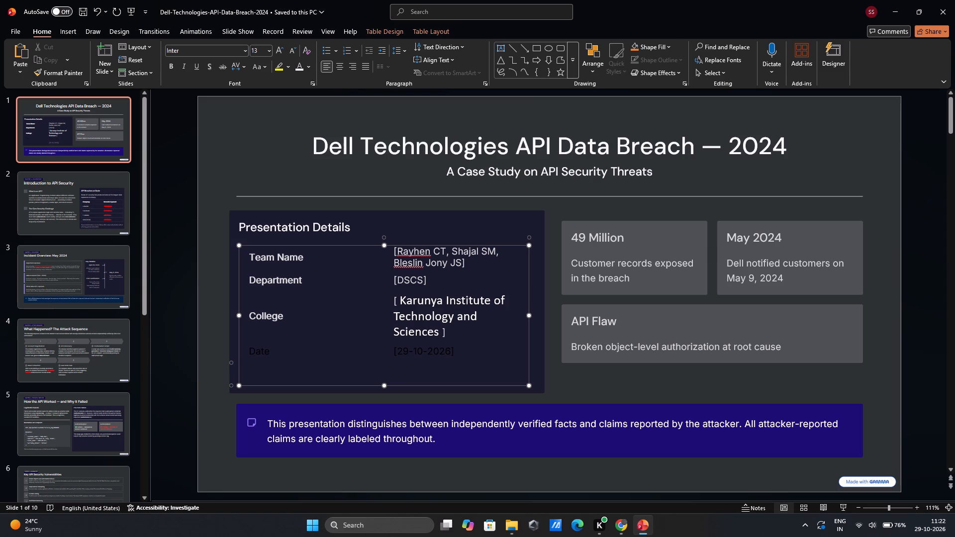
# Recolor the new row's Date label and the date 29-10-2026 to white.
pyautogui.doubleClick(260, 349)
pyautogui.click(365, 331)
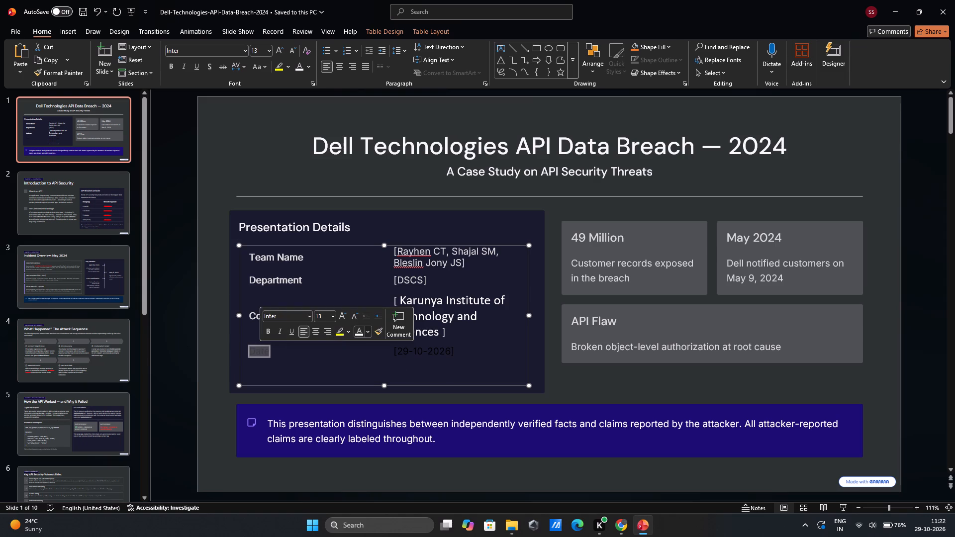
pyautogui.click(360, 182)
pyautogui.doubleClick(432, 356)
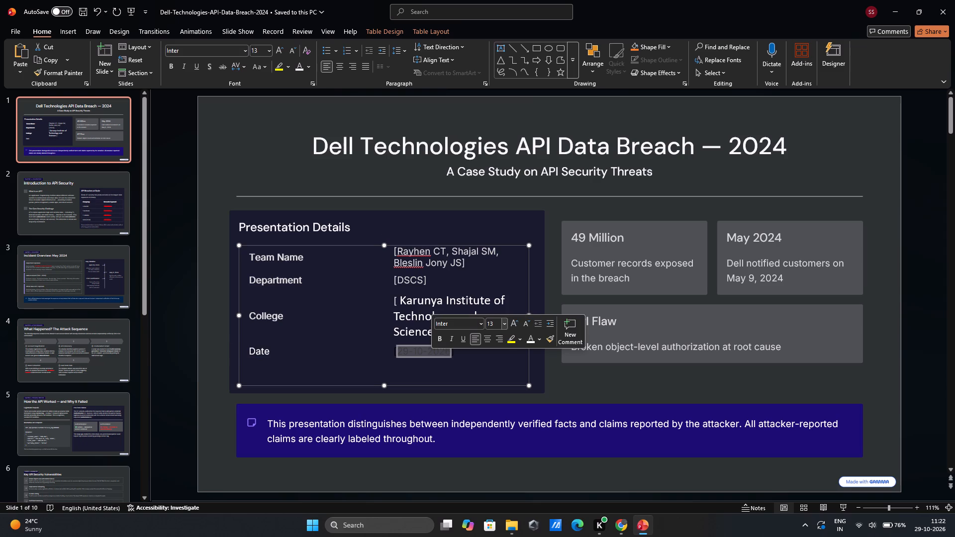
pyautogui.click(541, 340)
pyautogui.click(532, 191)
pyautogui.click(413, 372)
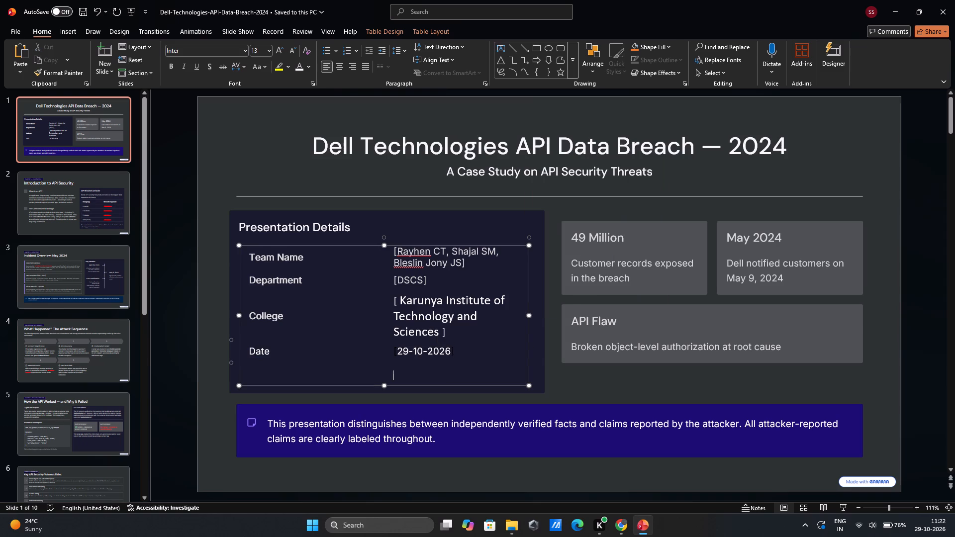
# Replace the dark square brackets around the date with white ones so it reads [29-10-2026].
pyautogui.click(454, 350)
pyautogui.press('BackSpace')
pyautogui.press(']')
pyautogui.press('Left')
pyautogui.press('Left')
pyautogui.press('Left')
pyautogui.press('Left')
pyautogui.press('Left')
pyautogui.press('Left')
pyautogui.press('Left')
pyautogui.press('Left')
pyautogui.press('Left')
pyautogui.press('Left')
pyautogui.press('Left')
pyautogui.press('Left')
pyautogui.press('Right')
pyautogui.press('BackSpace')
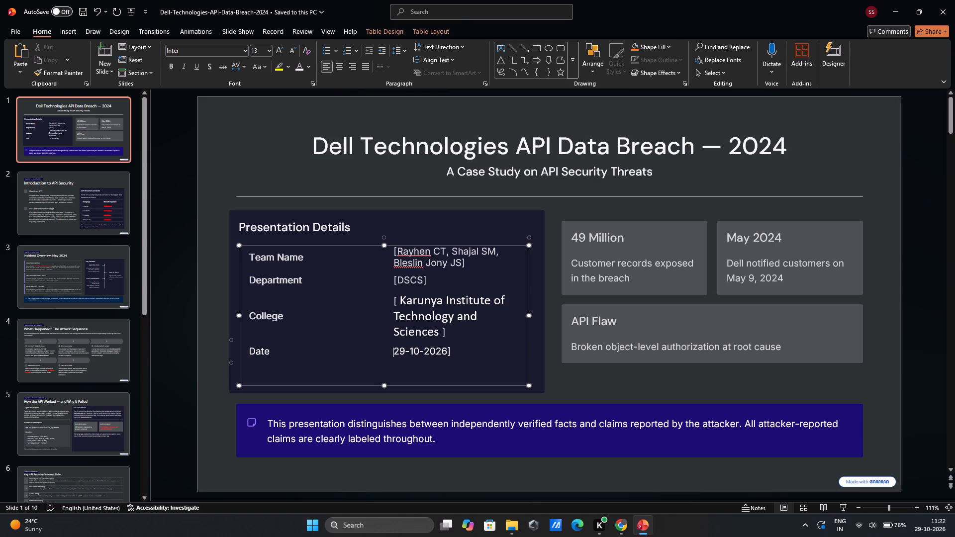
pyautogui.press('[')
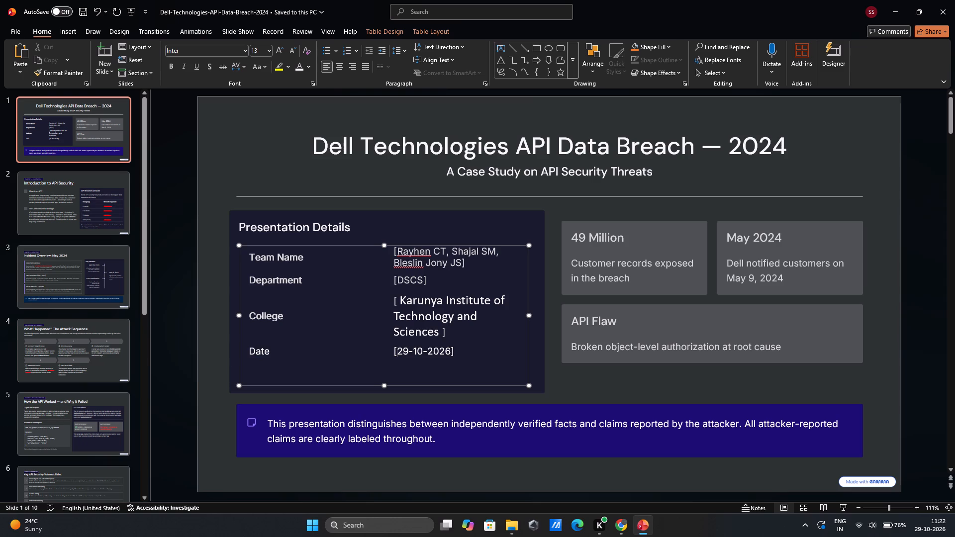
# Snip a blank patch of slide background below the purple note, about 5.35 cm wide and 0.95 cm high.
pyautogui.press('Print')
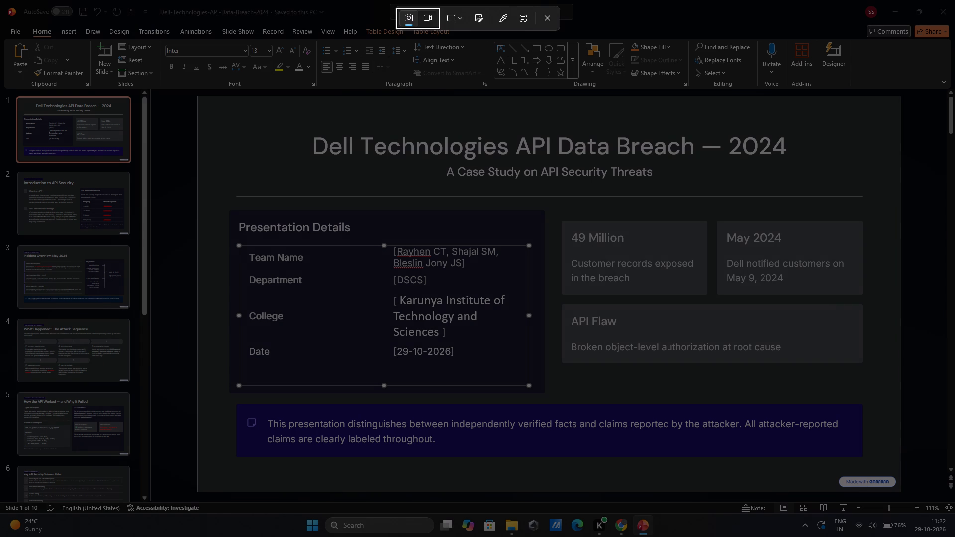
pyautogui.moveTo(619, 465); pyautogui.dragTo(716, 483)
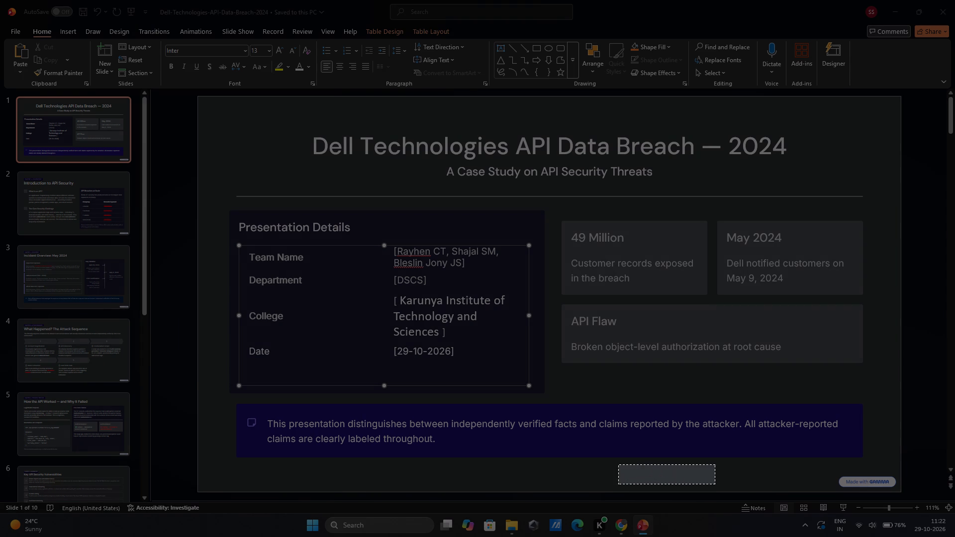
pyautogui.moveTo(716, 483); pyautogui.dragTo(719, 483)
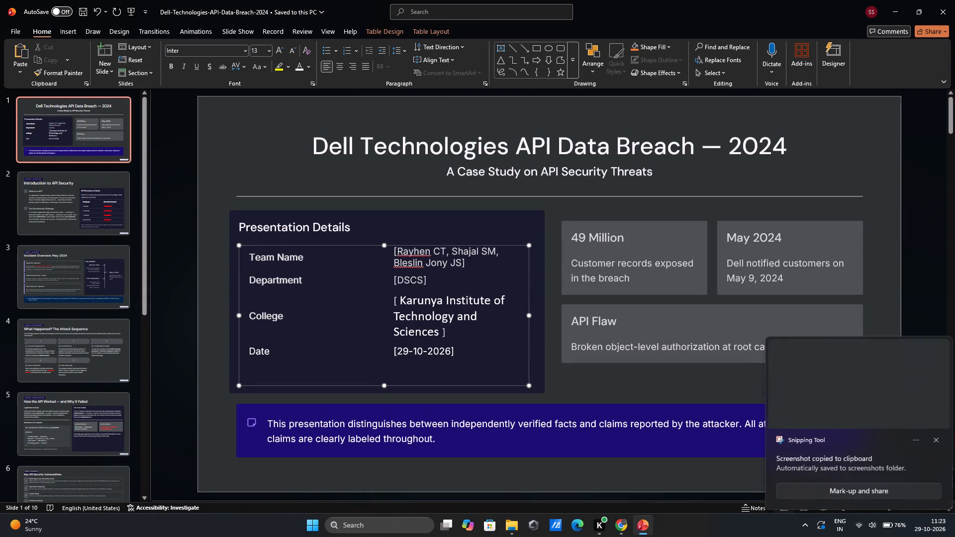
# Paste the background patch on the title slide and place it over the Made with Gamma badge.
pyautogui.hotkey('ctrl', 'v')
pyautogui.moveTo(577, 296); pyautogui.dragTo(704, 365)
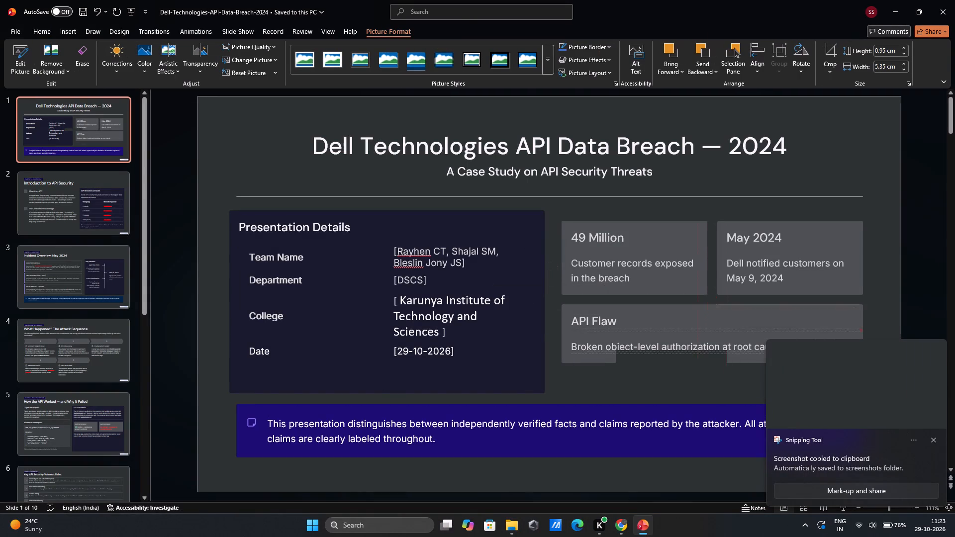
pyautogui.moveTo(704, 365); pyautogui.dragTo(760, 441)
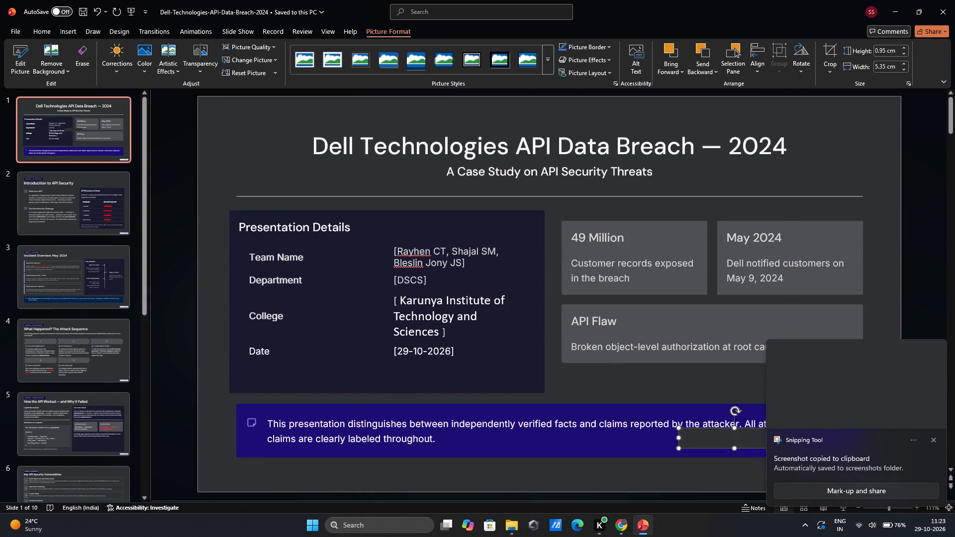
pyautogui.click(937, 439)
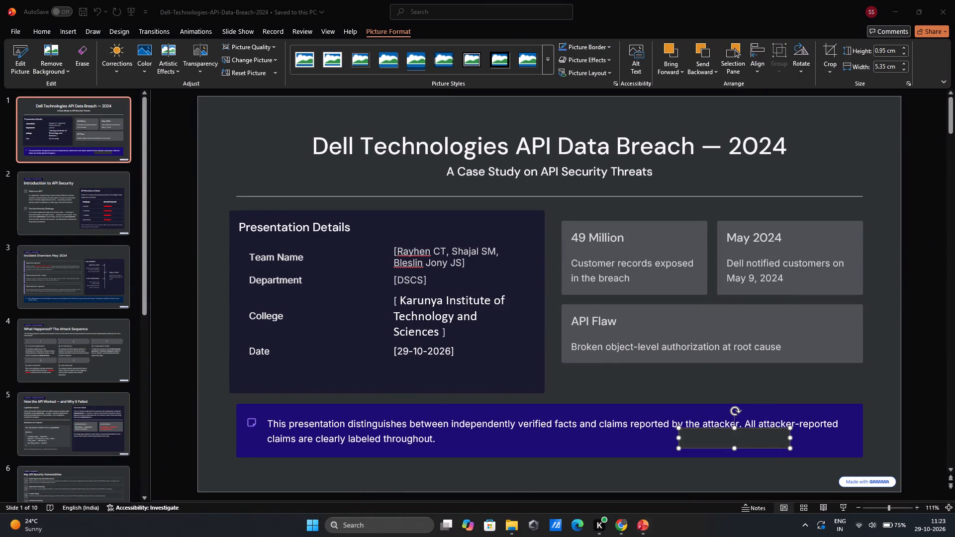
pyautogui.moveTo(758, 438); pyautogui.dragTo(861, 479)
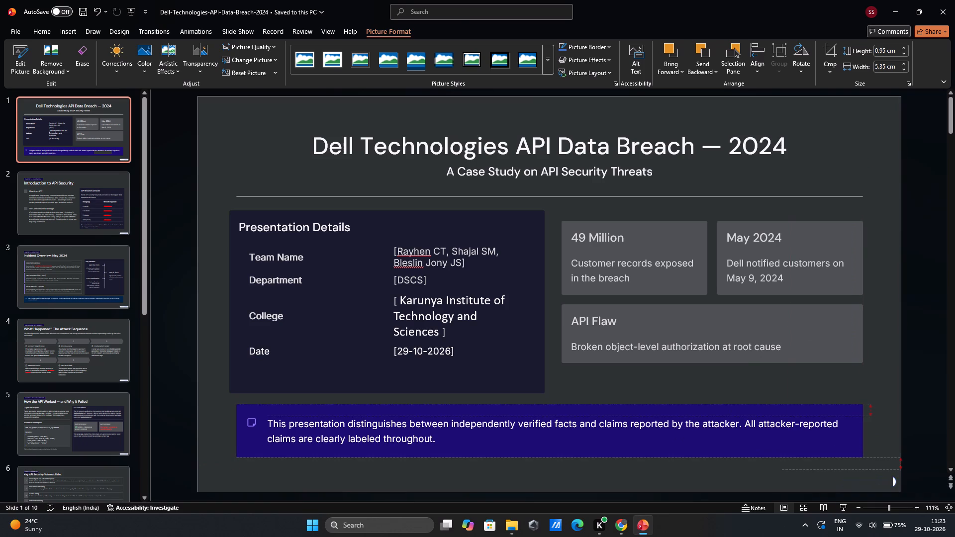
pyautogui.moveTo(861, 479); pyautogui.dragTo(863, 478)
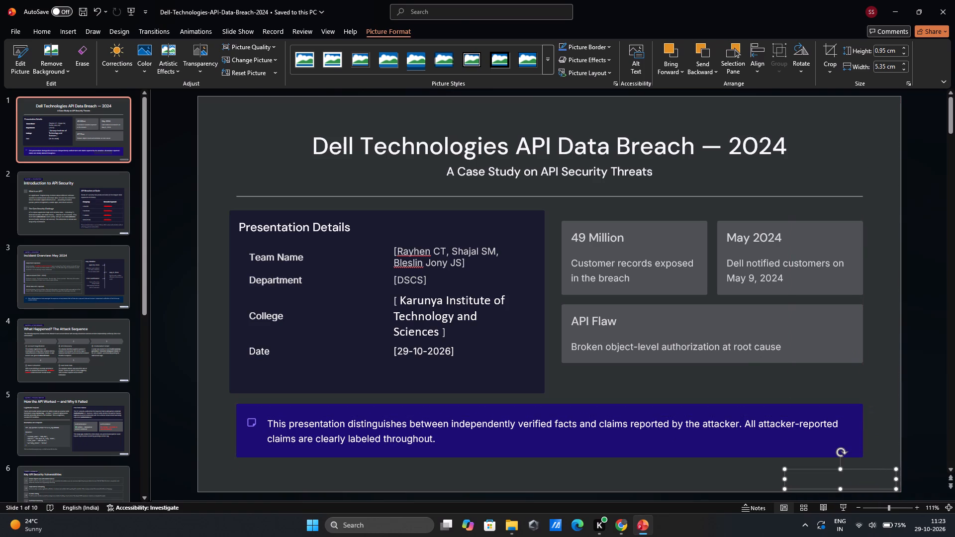
# Paste the background patch on slide 2, Introduction to API Security, and place it over the Made with Gamma badge.
pyautogui.click(720, 474)
pyautogui.press('Down')
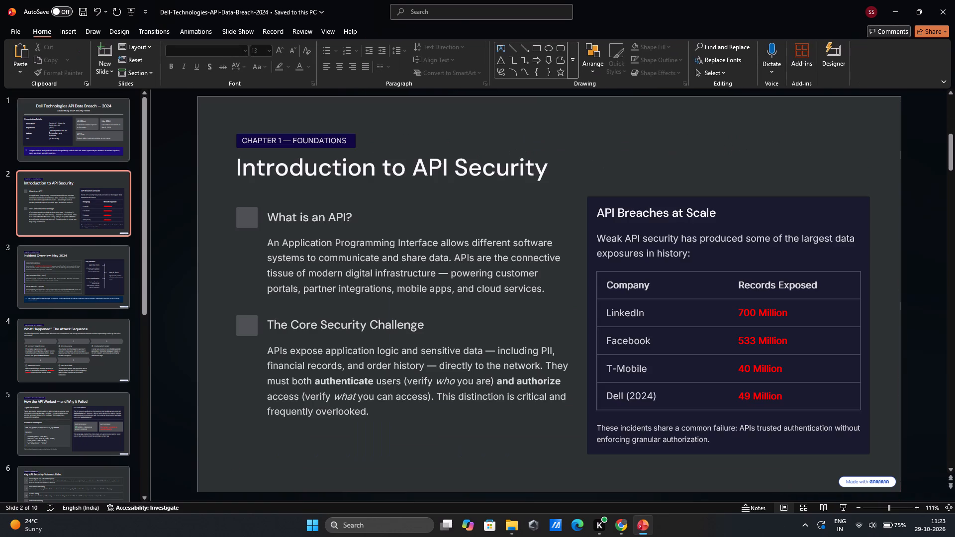
pyautogui.hotkey('ctrl', 'v')
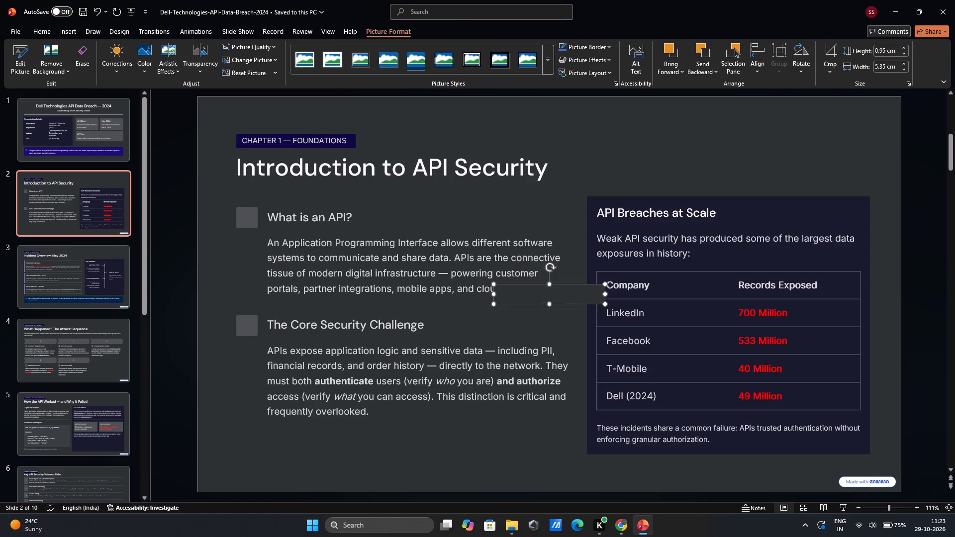
pyautogui.moveTo(570, 295); pyautogui.dragTo(787, 440)
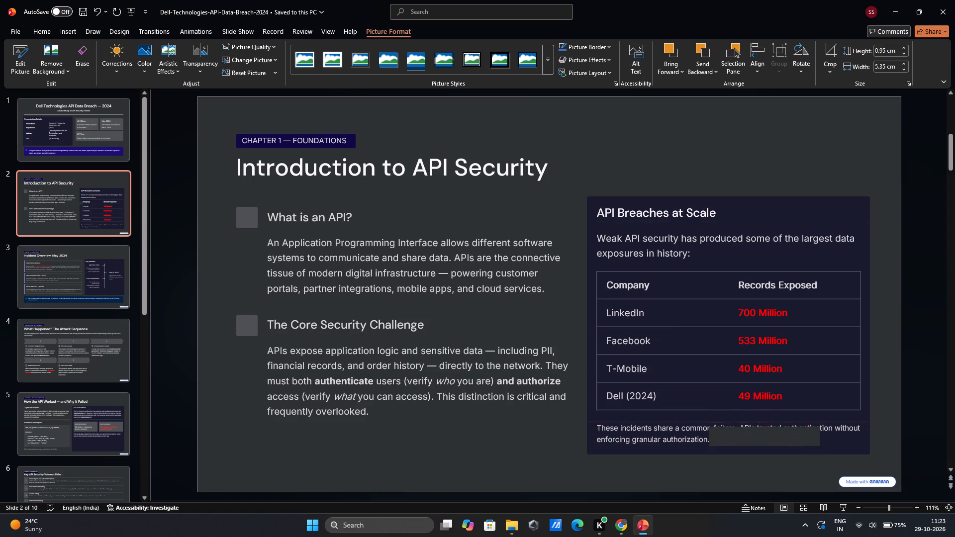
pyautogui.moveTo(787, 440); pyautogui.dragTo(861, 478)
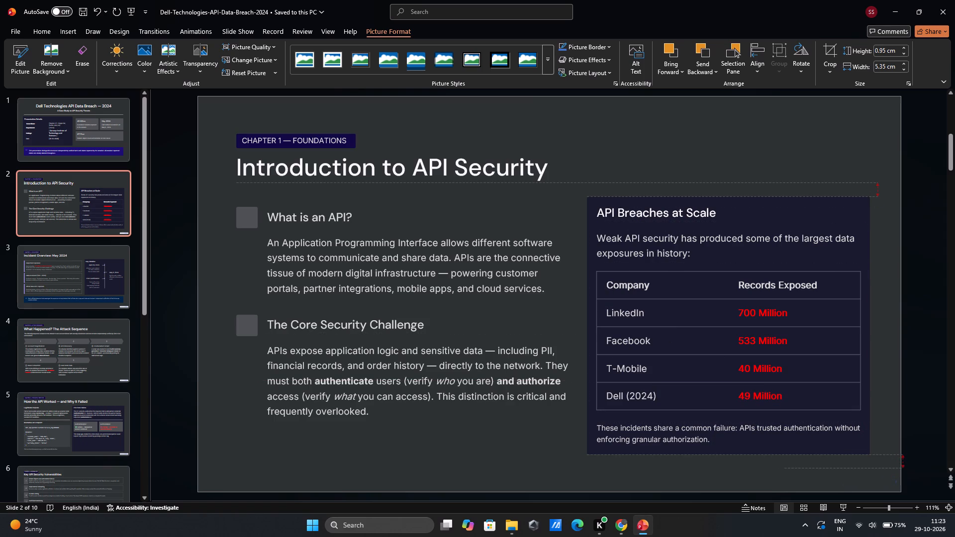
pyautogui.moveTo(861, 478); pyautogui.dragTo(861, 478)
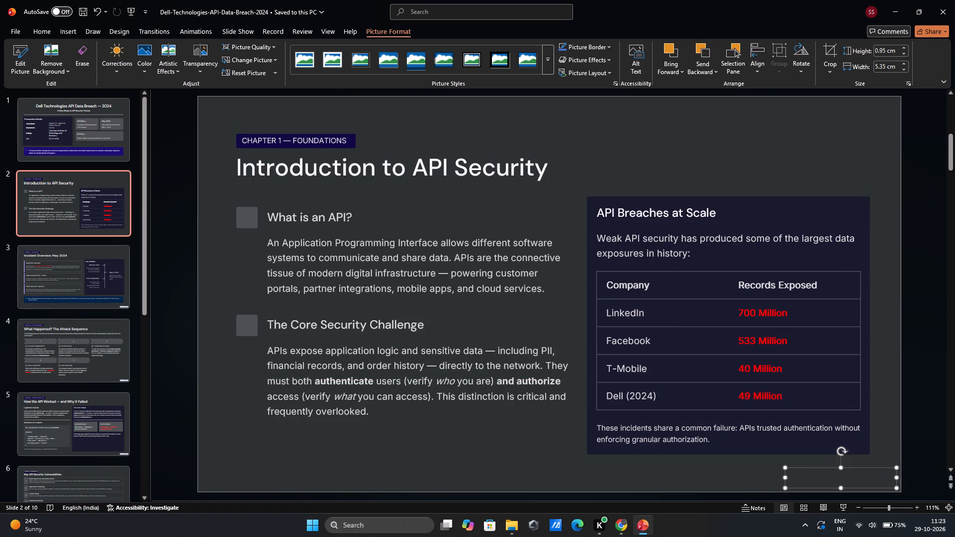
# Delete the two grey squares beside the What is an API? and The Core Security Challenge headings.
pyautogui.click(252, 330)
pyautogui.press('BackSpace')
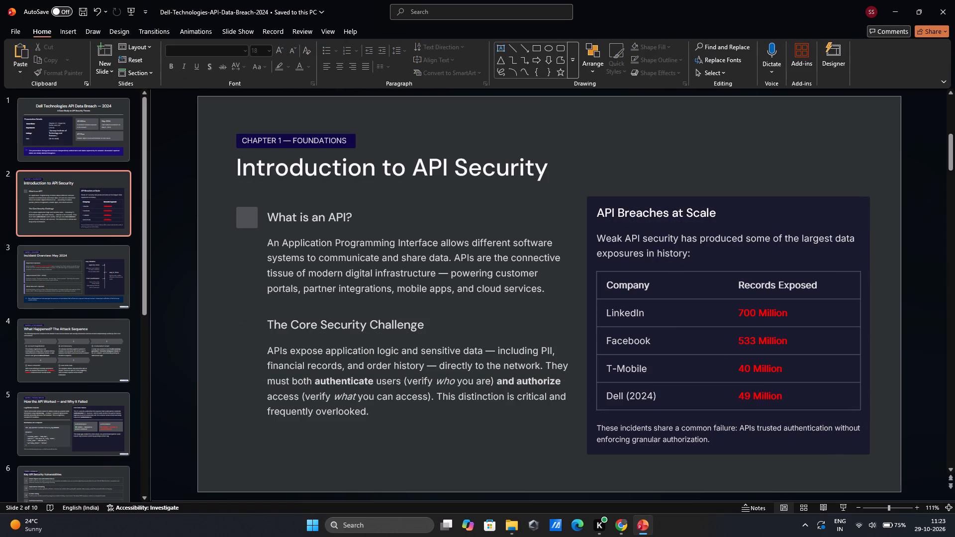
pyautogui.click(250, 214)
pyautogui.press('BackSpace')
# On the title slide, delete the purple box behind the bottom note and the small note icon beside its text.
pyautogui.click(83, 132)
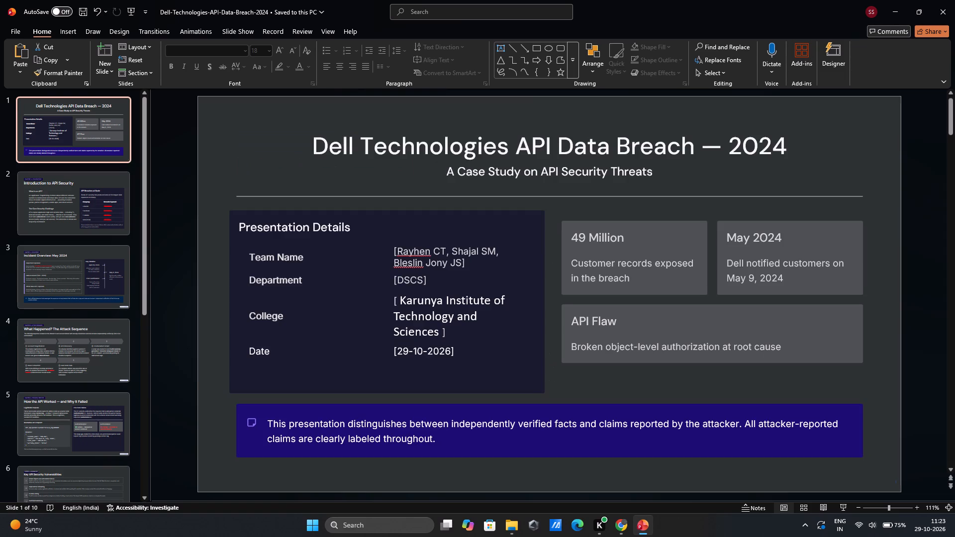
pyautogui.click(306, 410)
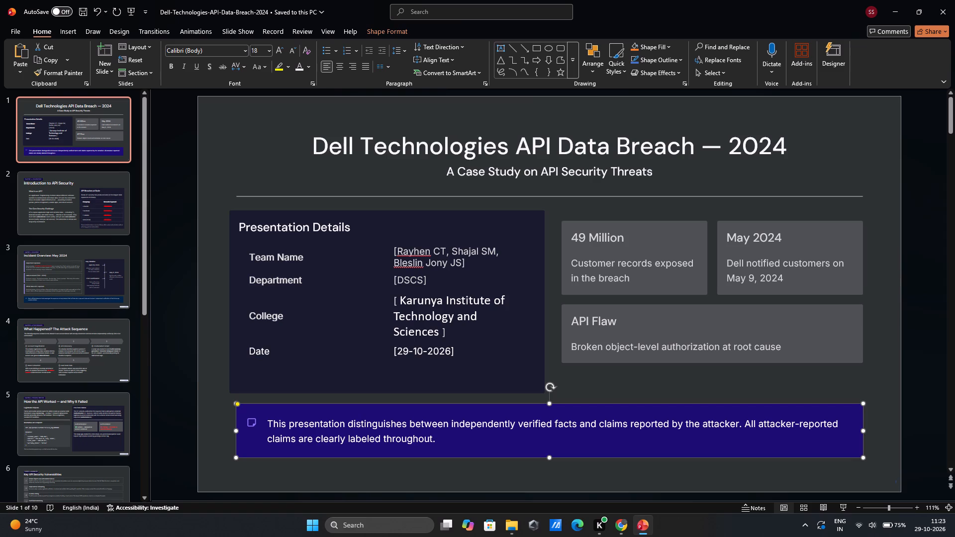
pyautogui.press('Delete')
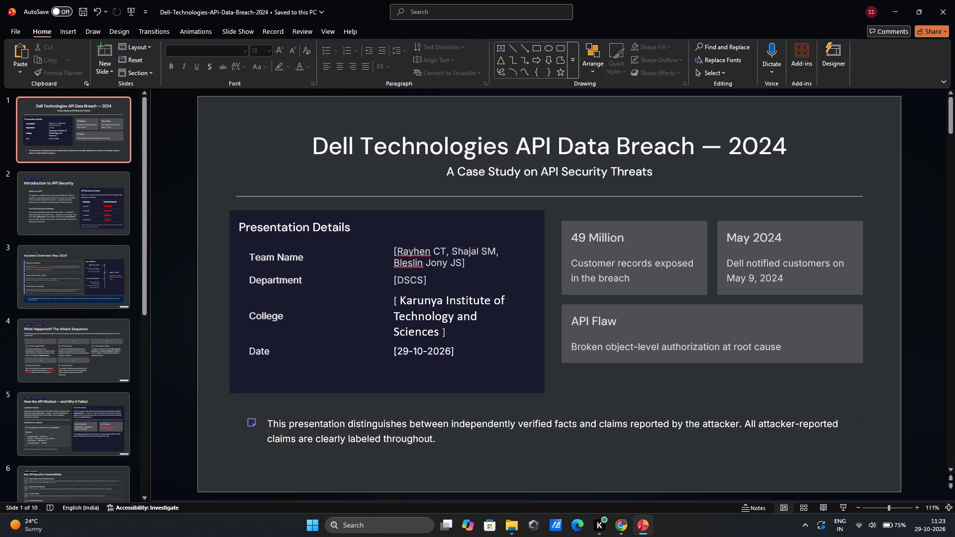
pyautogui.click(256, 422)
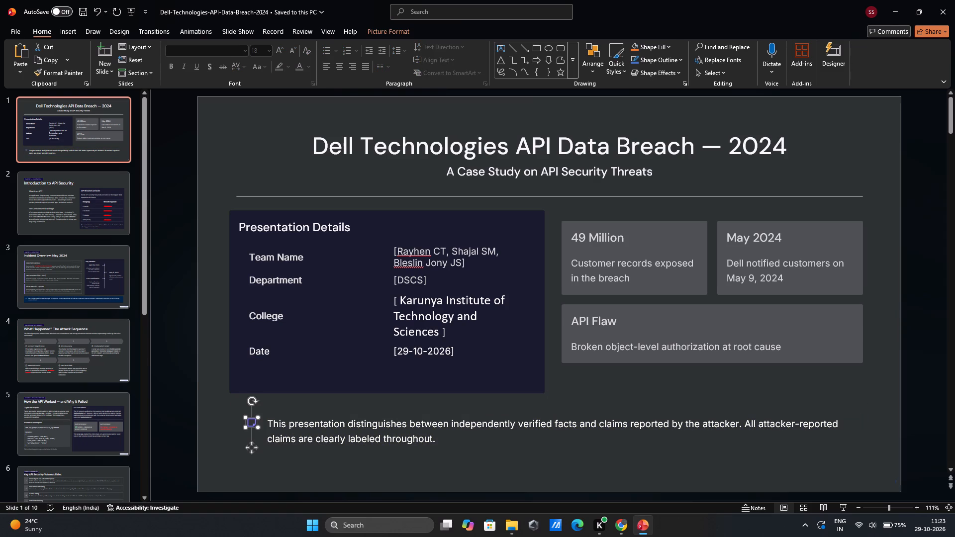
pyautogui.press('Delete')
# Delete all the note text about independently verified facts and attacker-reported claims from the title slide.
pyautogui.moveTo(267, 423); pyautogui.dragTo(332, 423)
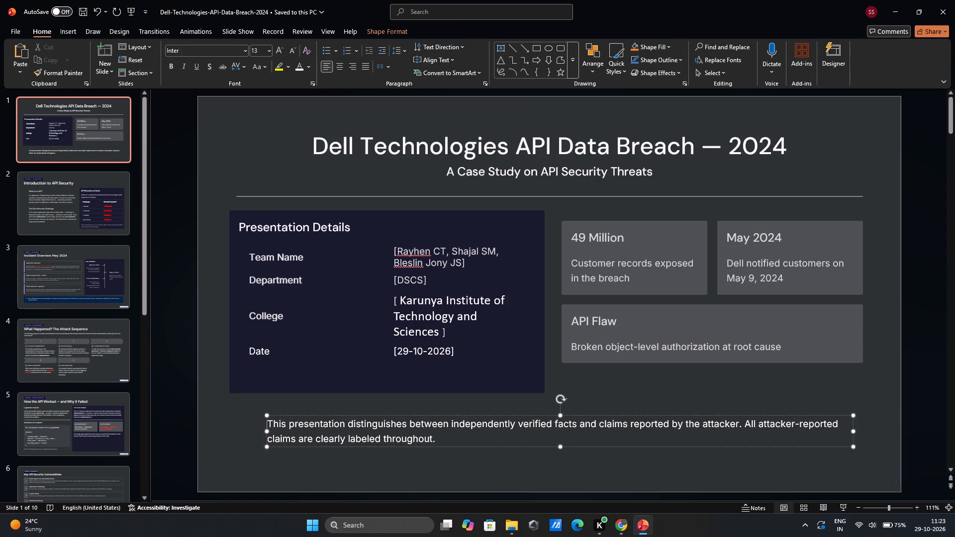
pyautogui.moveTo(332, 423); pyautogui.dragTo(430, 445)
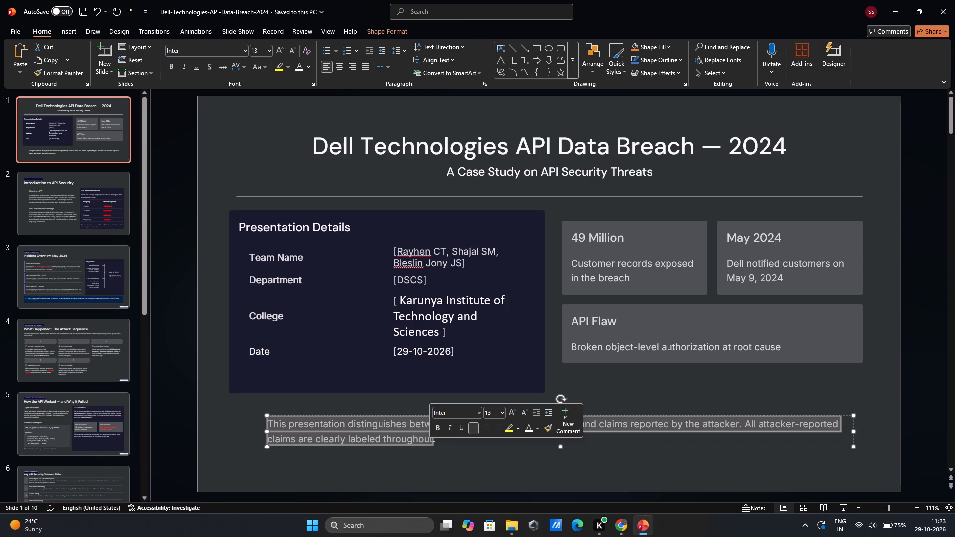
pyautogui.click(490, 463)
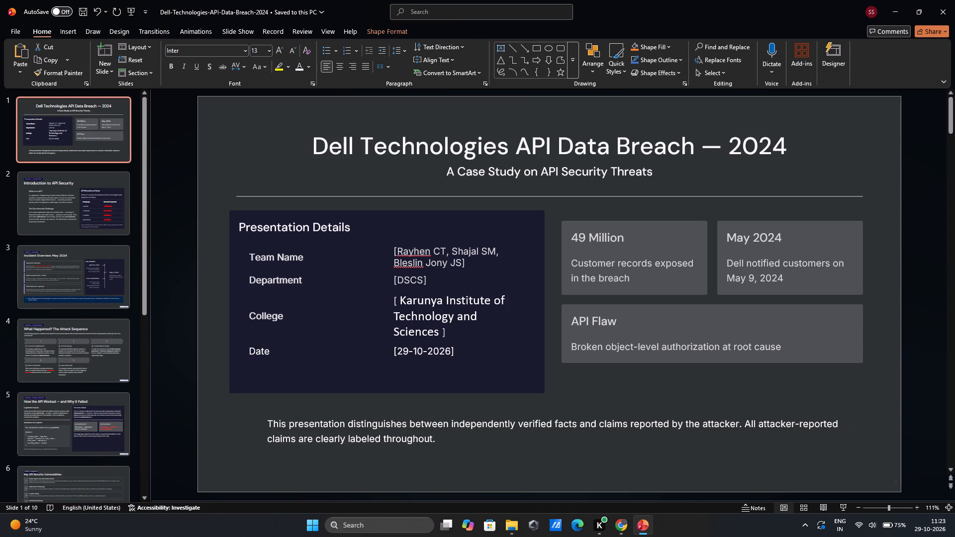
pyautogui.doubleClick(377, 431)
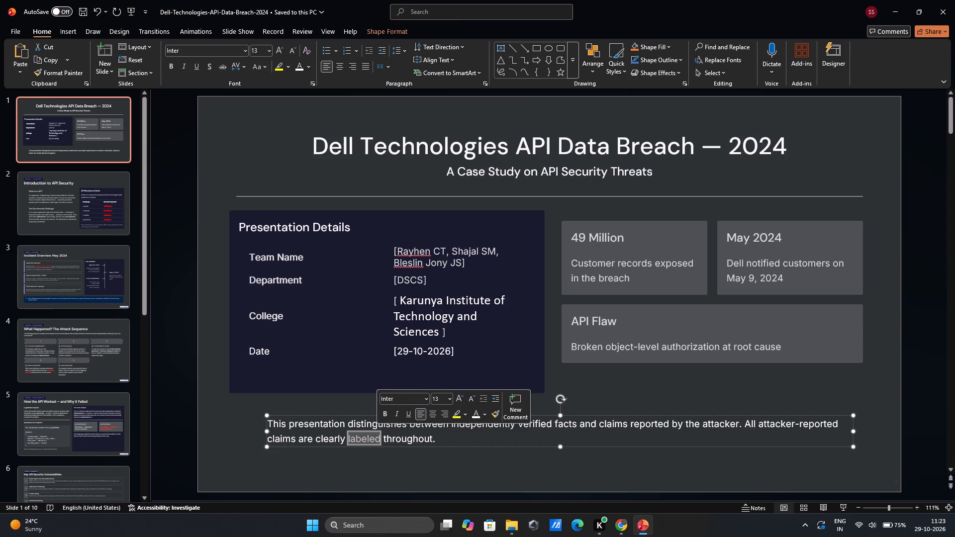
pyautogui.press('Right')
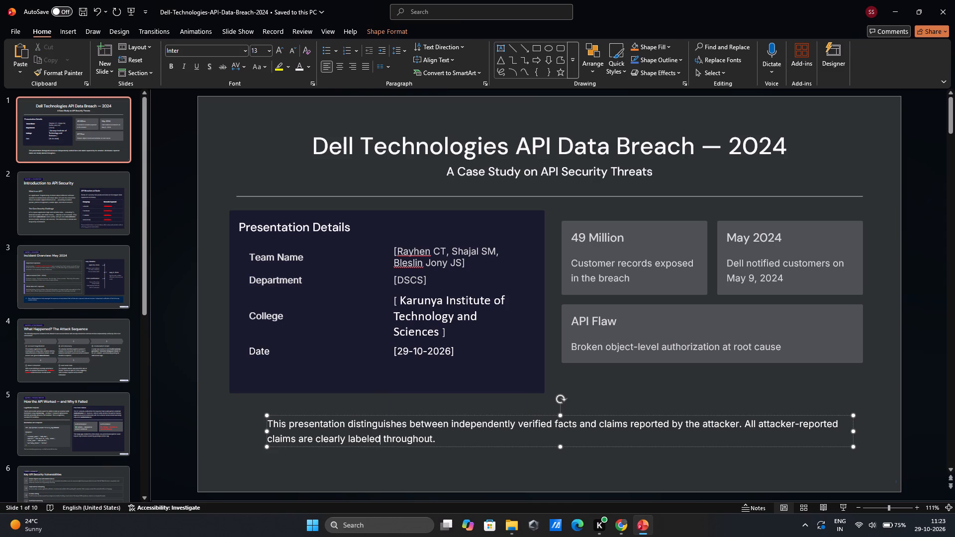
pyautogui.press('Right')
pyautogui.press('Right')
pyautogui.press('Right')
pyautogui.press('Right')
pyautogui.press('Right')
pyautogui.press('Right')
pyautogui.press('Right')
pyautogui.press('Right')
pyautogui.press('Right')
pyautogui.press('Right')
pyautogui.press('Right')
pyautogui.press('Right')
pyautogui.press('Right')
pyautogui.press('BackSpace')
pyautogui.press('BackSpace')
pyautogui.press('BackSpace')
pyautogui.press('BackSpace')
pyautogui.press('BackSpace')
pyautogui.press('BackSpace')
pyautogui.press('BackSpace')
pyautogui.press('BackSpace')
pyautogui.press('BackSpace')
pyautogui.press('BackSpace')
pyautogui.press('BackSpace')
pyautogui.press('BackSpace')
pyautogui.press('BackSpace')
pyautogui.press('BackSpace')
pyautogui.press('BackSpace')
pyautogui.press('BackSpace')
pyautogui.press('BackSpace')
pyautogui.press('BackSpace')
pyautogui.press('BackSpace')
pyautogui.press('BackSpace')
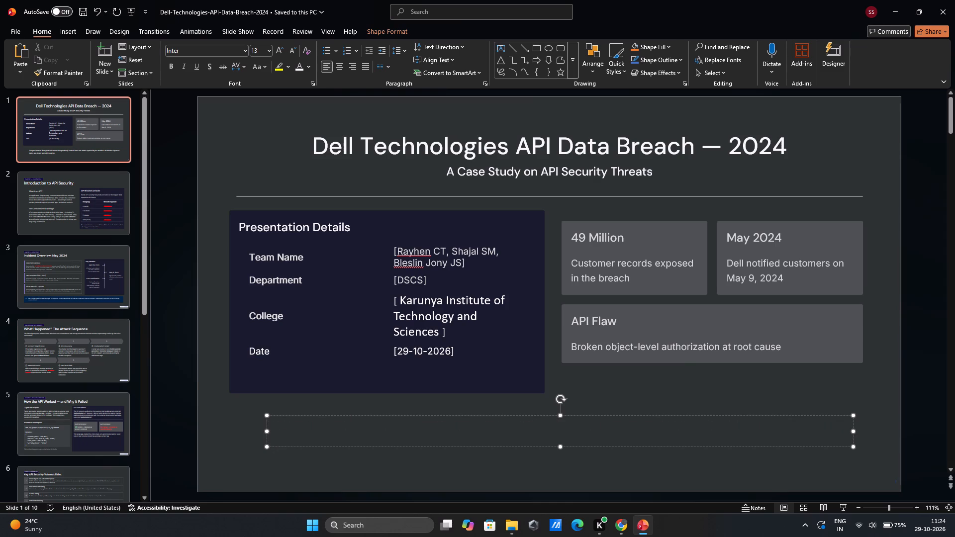
pyautogui.click(227, 422)
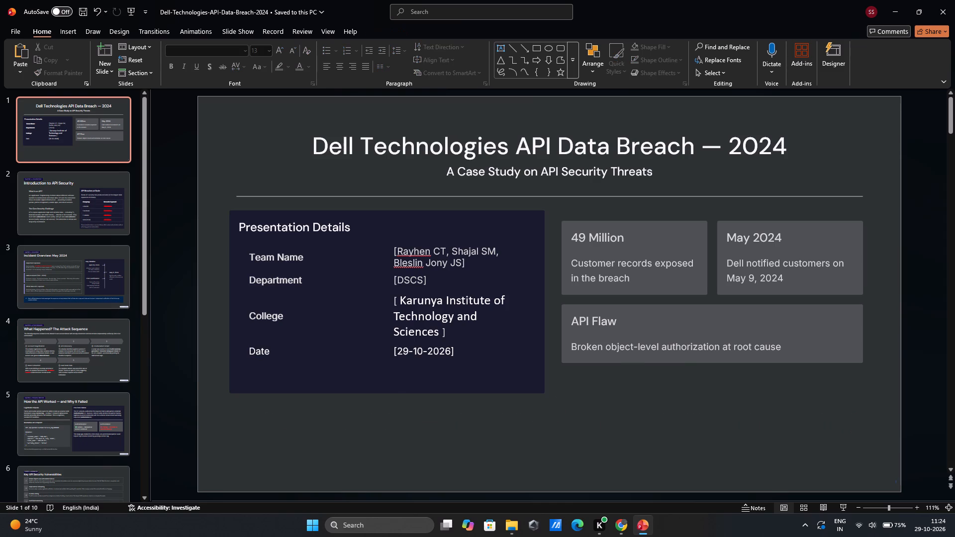
# On slide 2, remove the CHAPTER 1 — FOUNDATIONS label text and the dark purple bar behind it.
pyautogui.click(91, 210)
pyautogui.click(319, 143)
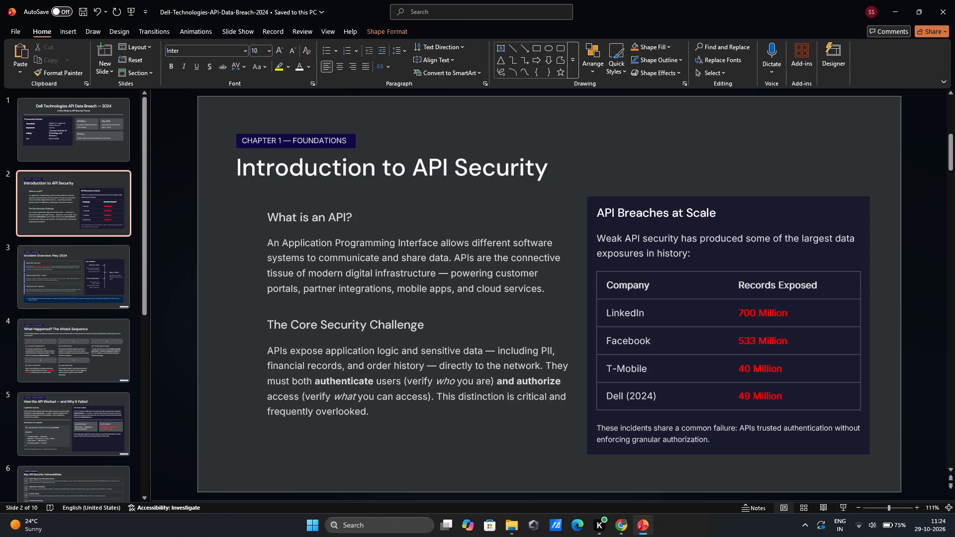
pyautogui.press('BackSpace')
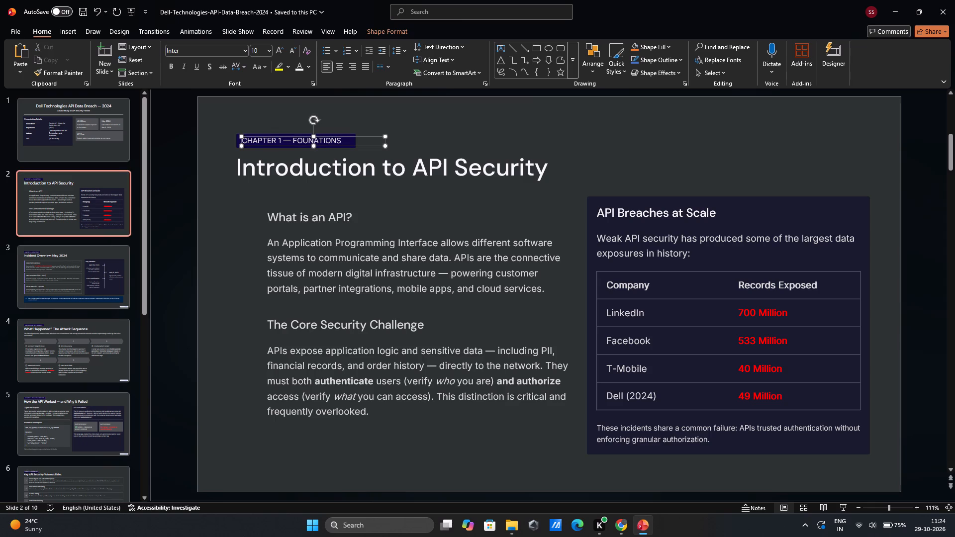
pyautogui.hotkey('ctrl', 'a')
pyautogui.press('BackSpace')
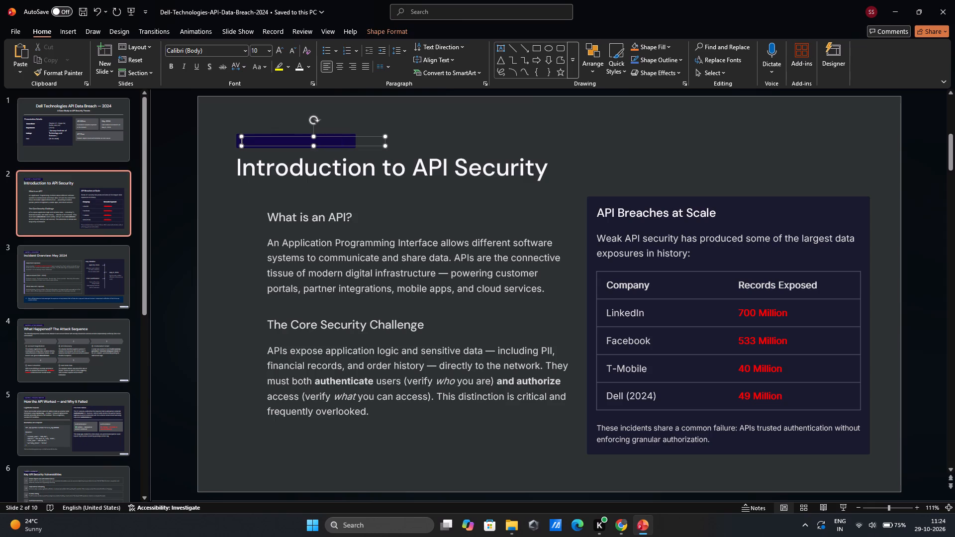
pyautogui.click(420, 159)
pyautogui.click(323, 138)
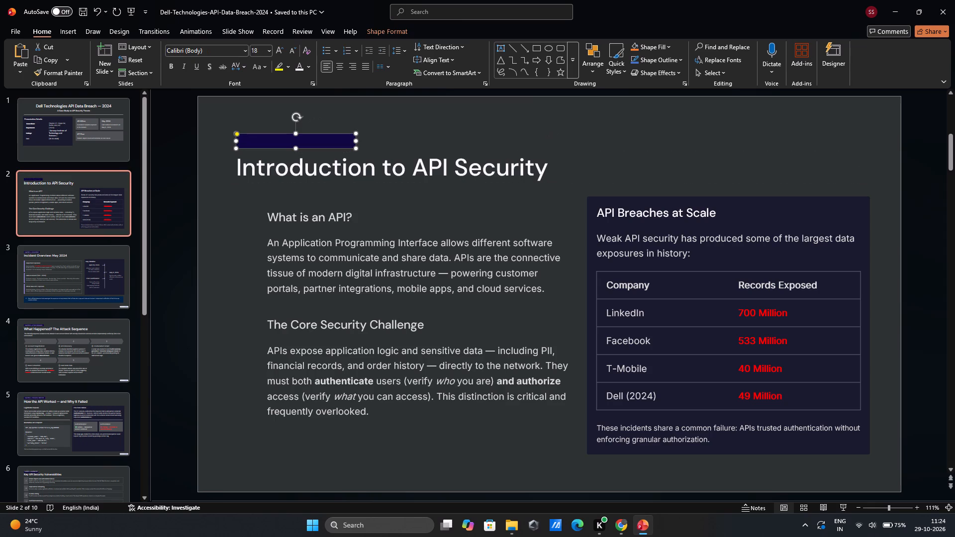
pyautogui.press('BackSpace')
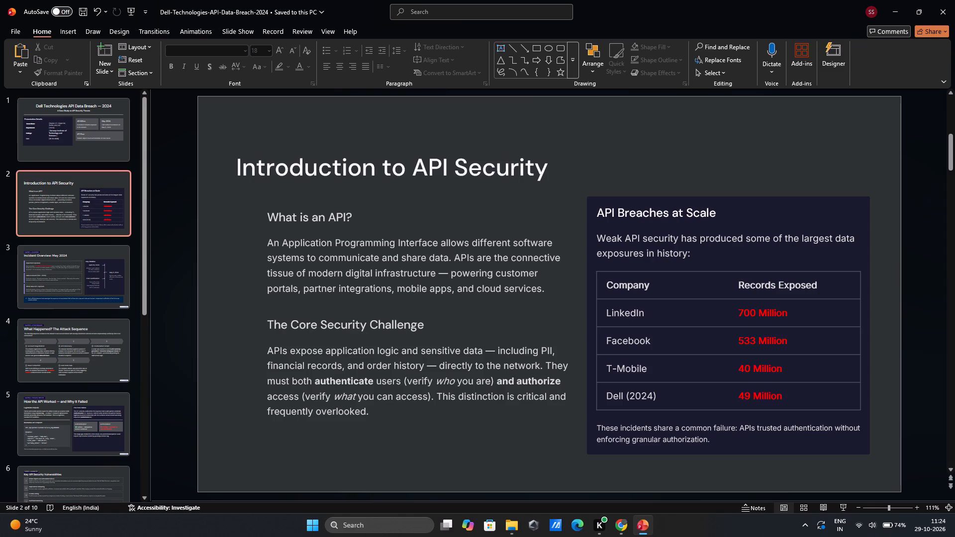
# Paste the background patch on slide 3, Incident Overview: May 2024, and place it over the Made with Gamma badge.
pyautogui.click(83, 302)
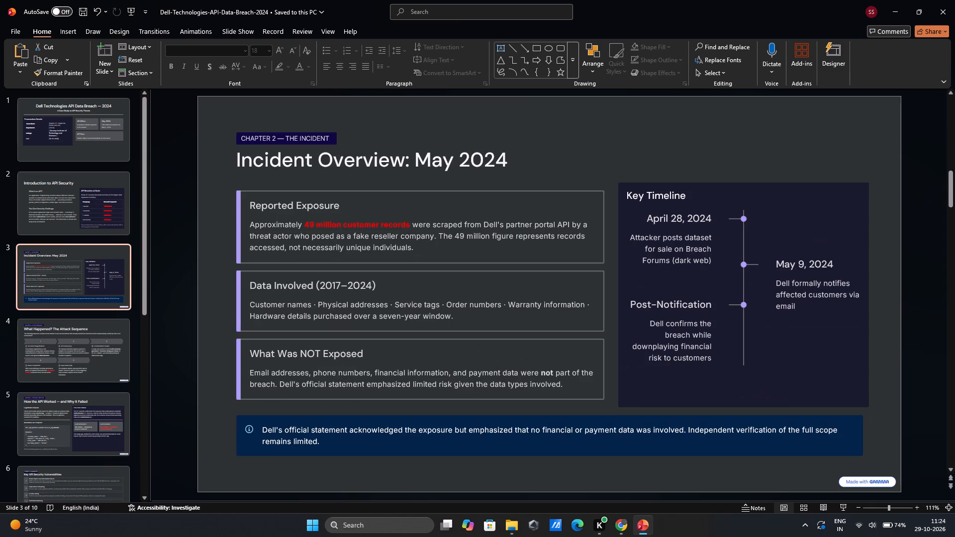
pyautogui.hotkey('ctrl', 'v')
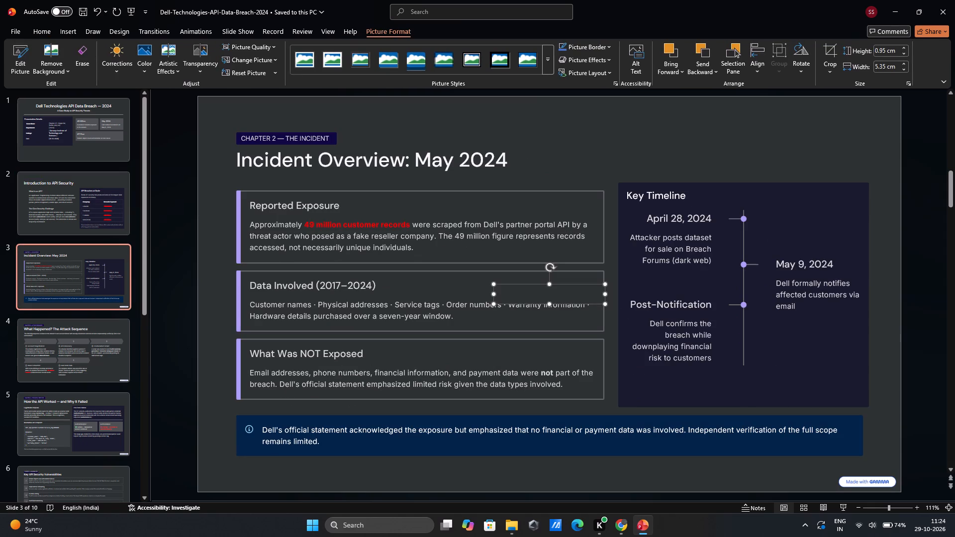
pyautogui.moveTo(549, 294); pyautogui.dragTo(802, 472)
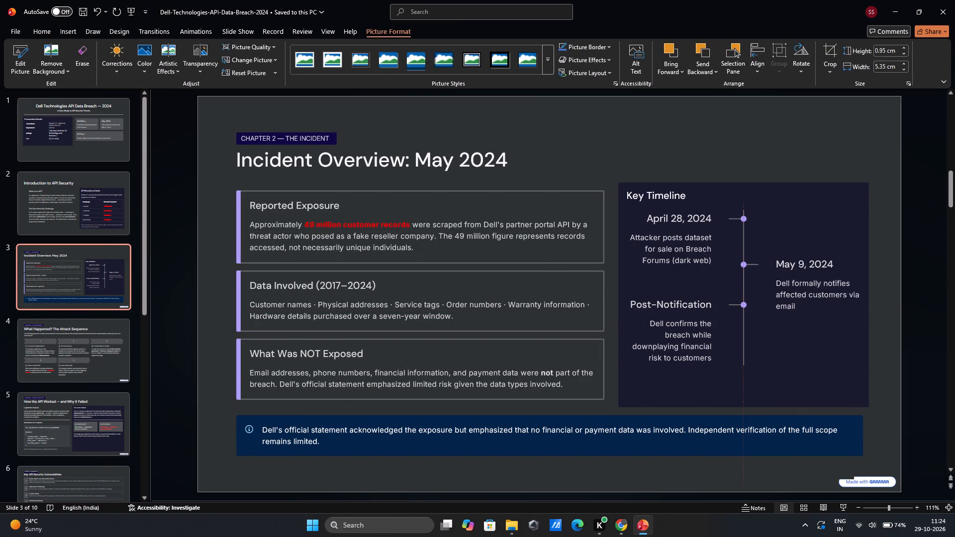
pyautogui.moveTo(802, 472); pyautogui.dragTo(837, 480)
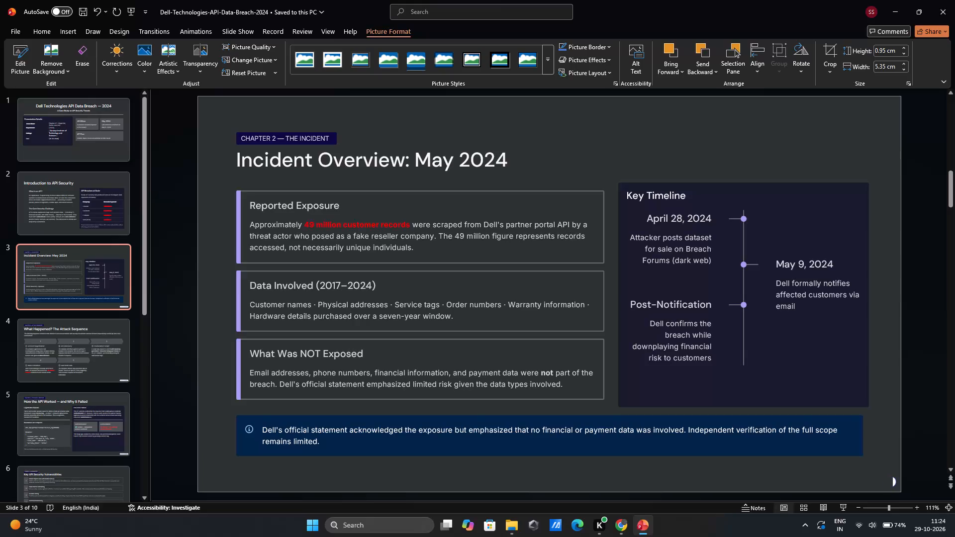
pyautogui.moveTo(837, 480); pyautogui.dragTo(841, 480)
pyautogui.click(608, 476)
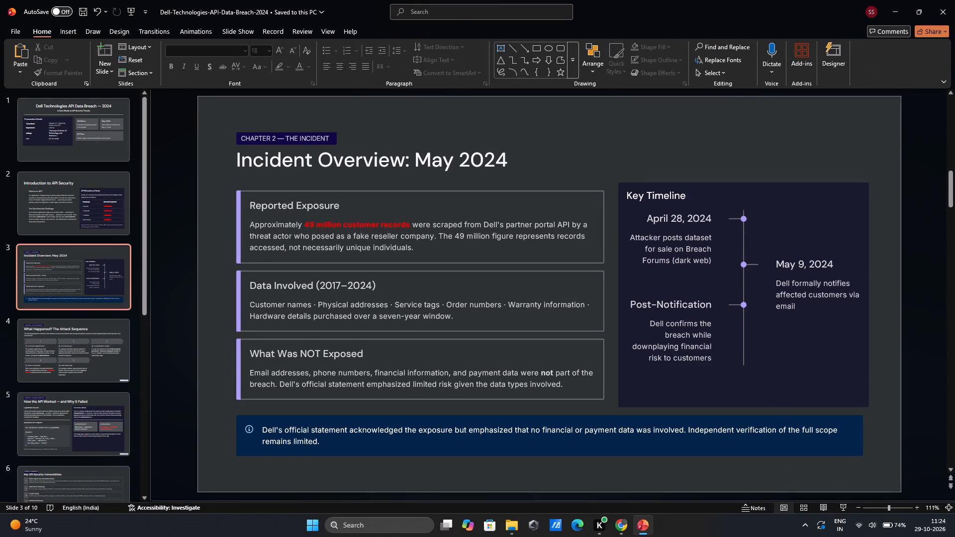
# Remove the CHAPTER 2 — THE INCIDENT label above the title on slide 3.
pyautogui.click(263, 139)
pyautogui.press('BackSpace')
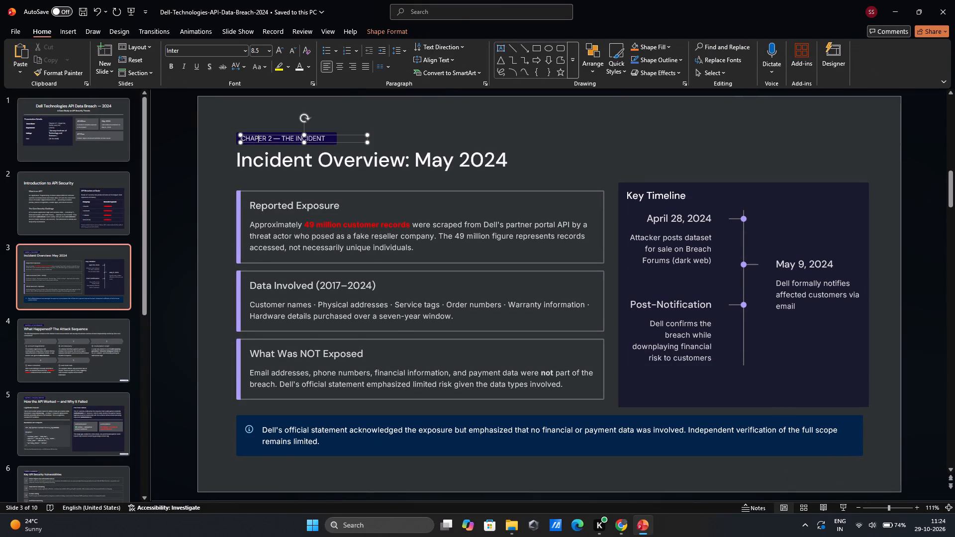
pyautogui.hotkey('ctrl', 'a')
pyautogui.press('BackSpace')
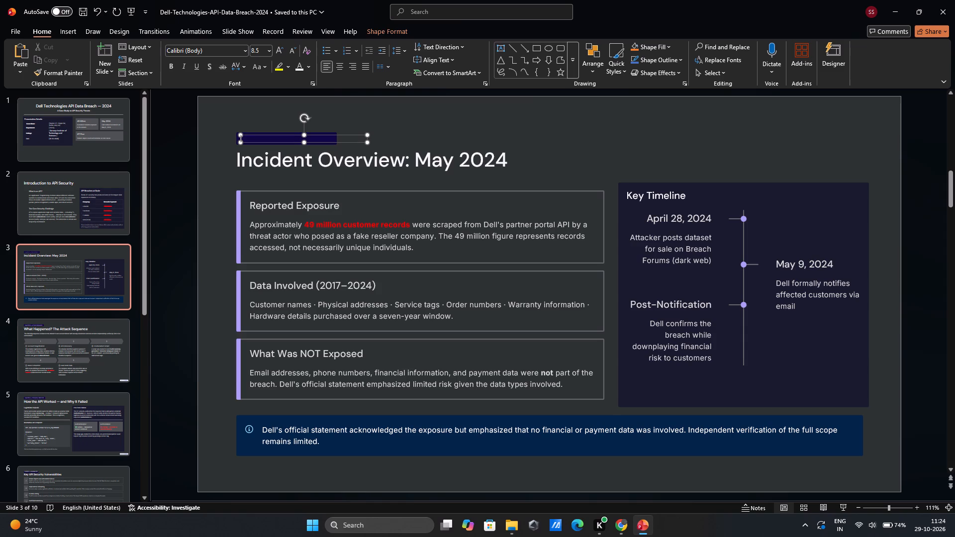
# Delete the dark purple bar above the Incident Overview: May 2024 title on slide 3.
pyautogui.click(361, 115)
pyautogui.click(319, 141)
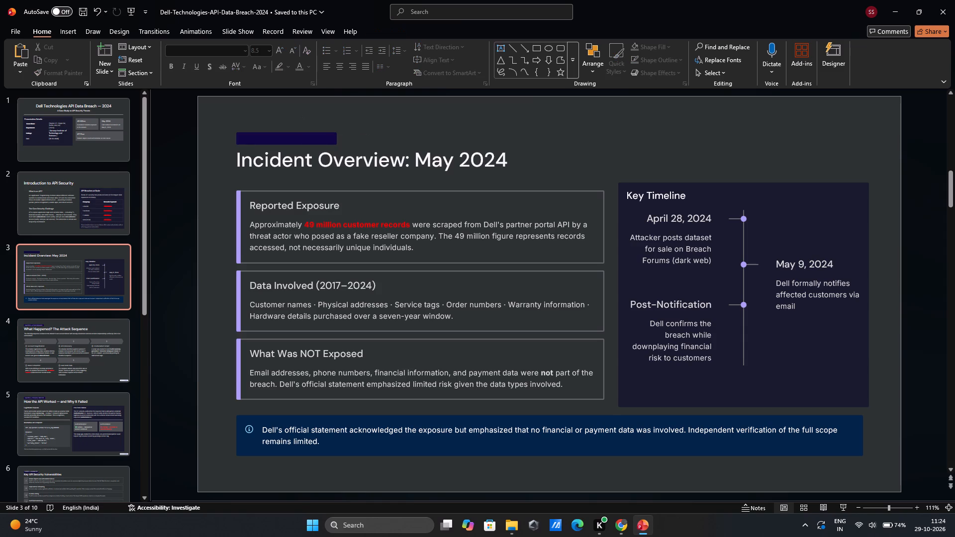
pyautogui.press('BackSpace')
# Remove the note about Dell's official statement from slide 3, including its text, blue background box and info icon.
pyautogui.click(374, 437)
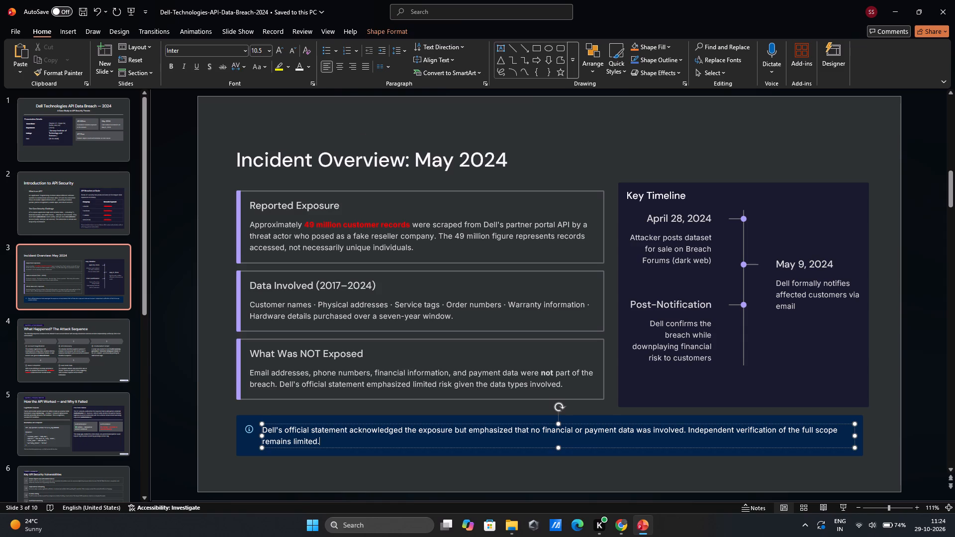
pyautogui.hotkey('ctrl', 'a')
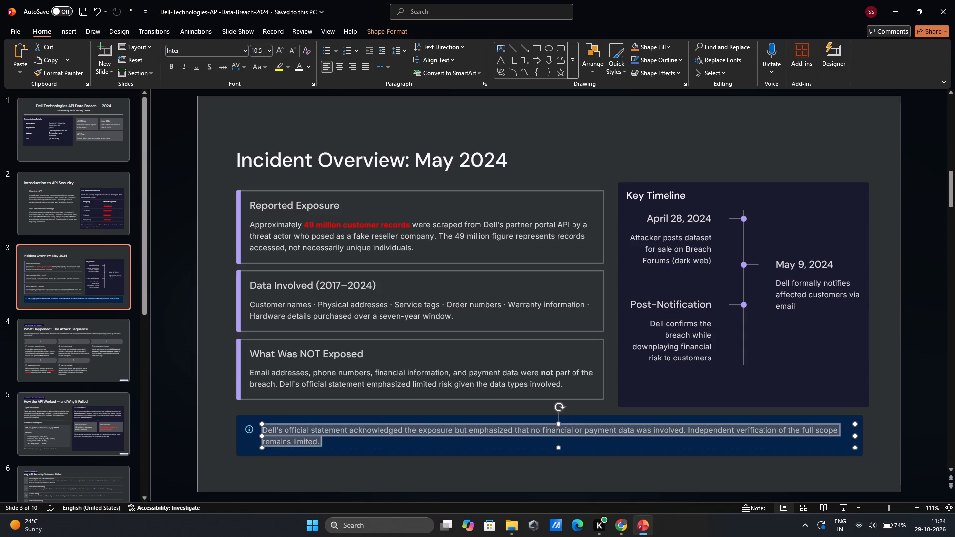
pyautogui.press('BackSpace')
pyautogui.click(246, 445)
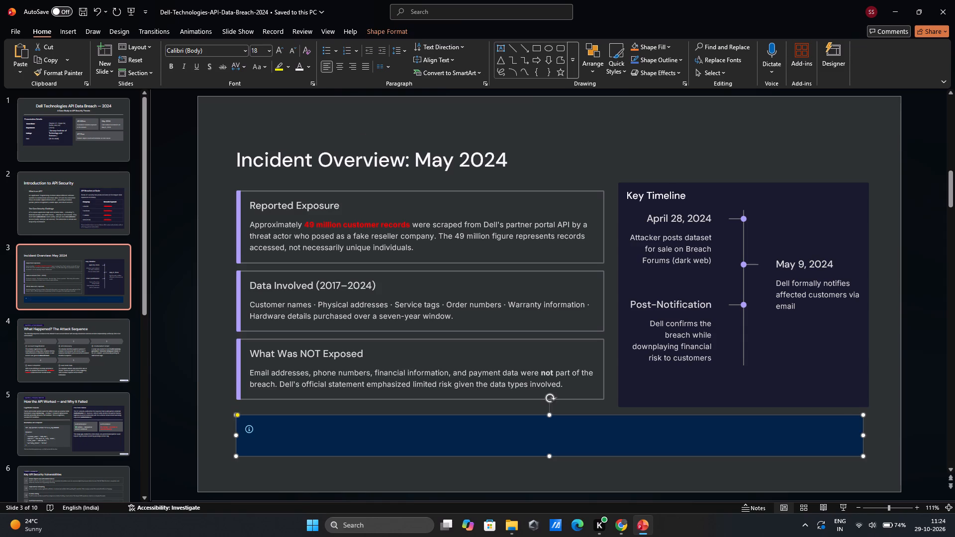
pyautogui.press('BackSpace')
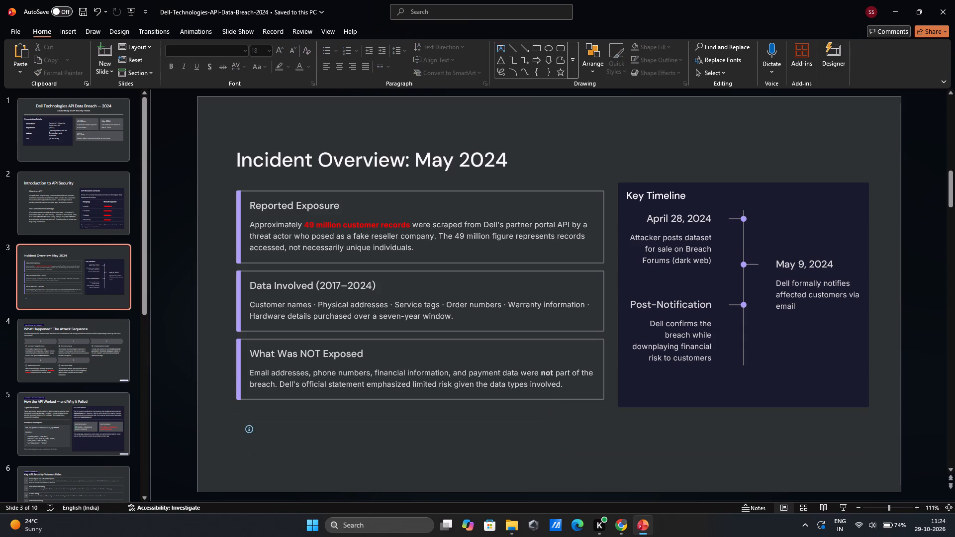
pyautogui.click(252, 427)
pyautogui.press('BackSpace')
# Paste the background patch on slide 4, What Happened? The Attack Sequence, and place it over the Made with Gamma badge.
pyautogui.click(94, 362)
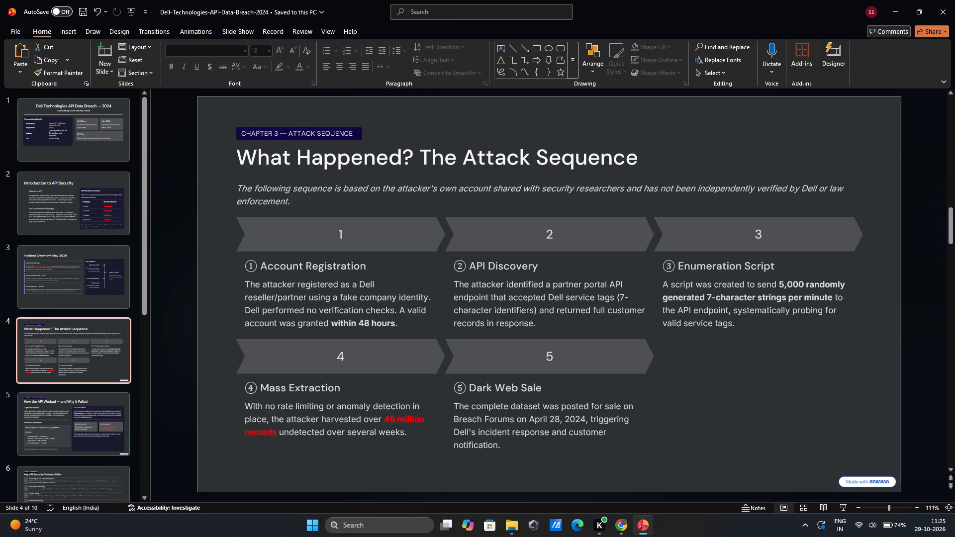
pyautogui.hotkey('ctrl', 'v')
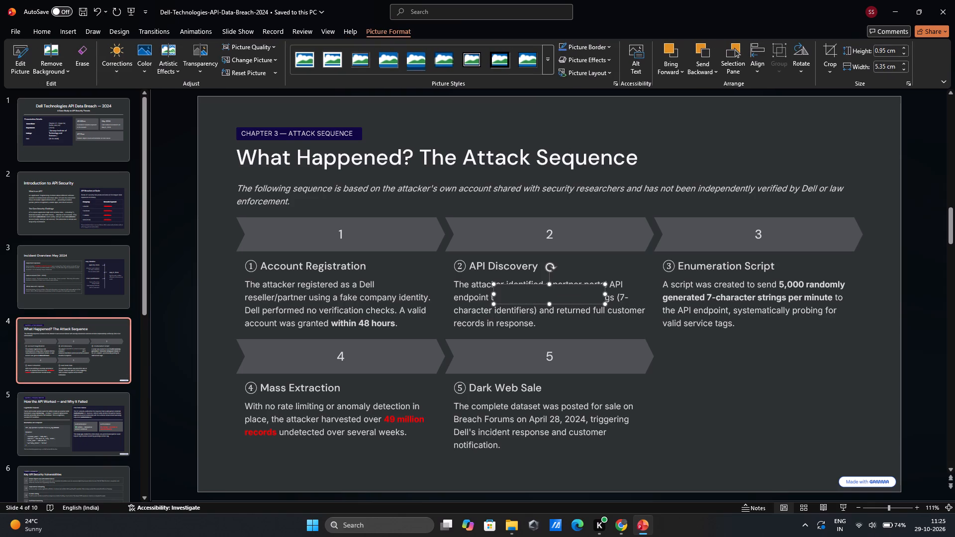
pyautogui.moveTo(566, 297); pyautogui.dragTo(848, 444)
pyautogui.hscroll(1, 756, 364)
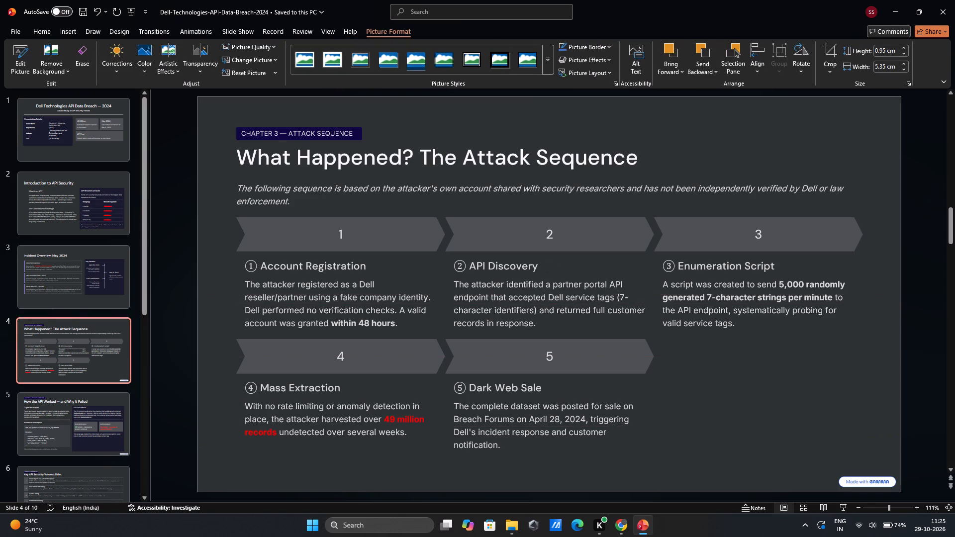
pyautogui.moveTo(848, 444); pyautogui.dragTo(865, 480)
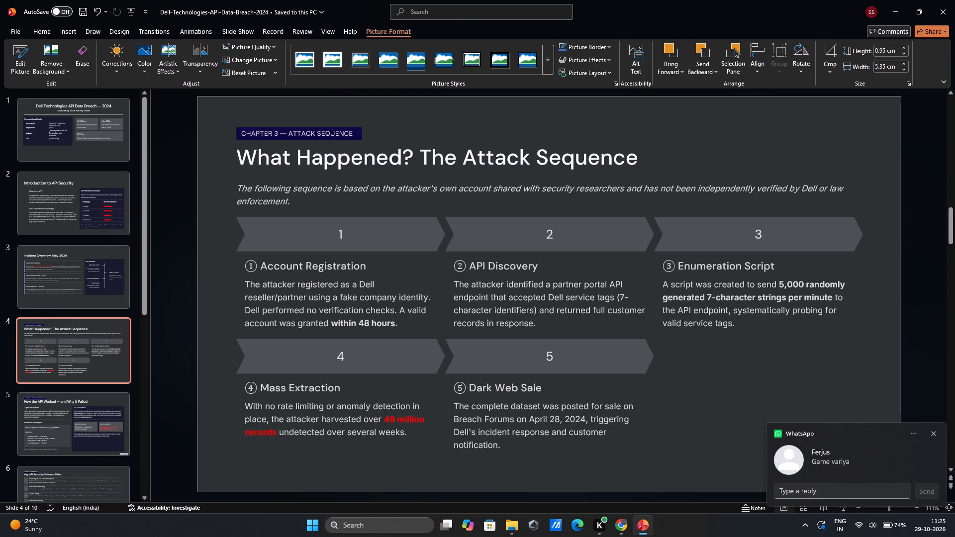
pyautogui.click(831, 490)
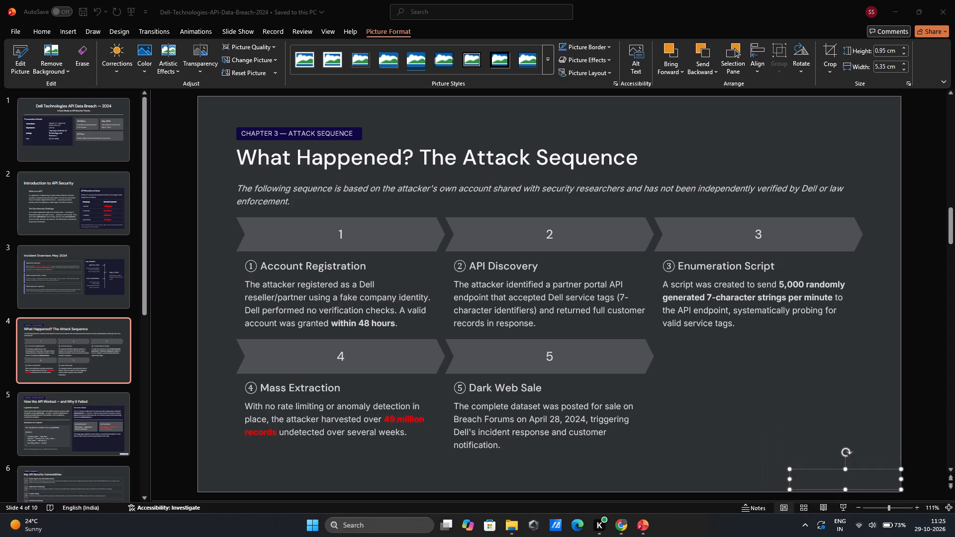
# Paste the background patch on slide 5, How the API Worked — and Why It Failed, and place it over the Made with Gamma badge.
pyautogui.click(103, 408)
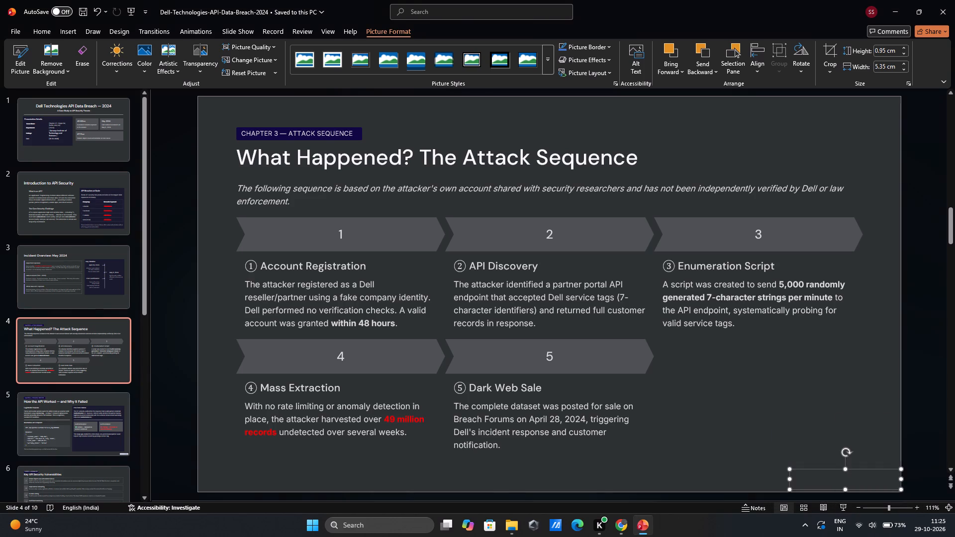
pyautogui.click(92, 431)
pyautogui.hotkey('ctrl', 'v')
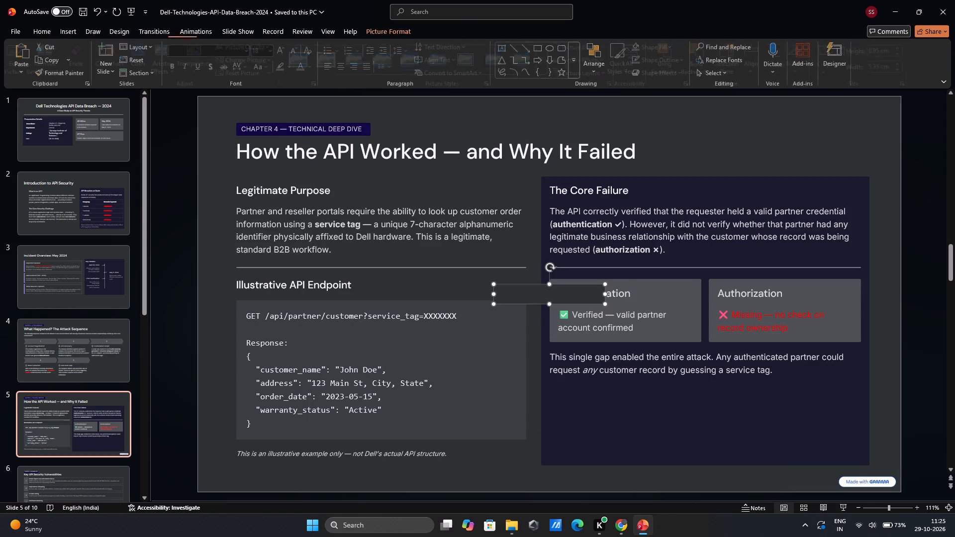
pyautogui.moveTo(560, 289); pyautogui.dragTo(782, 443)
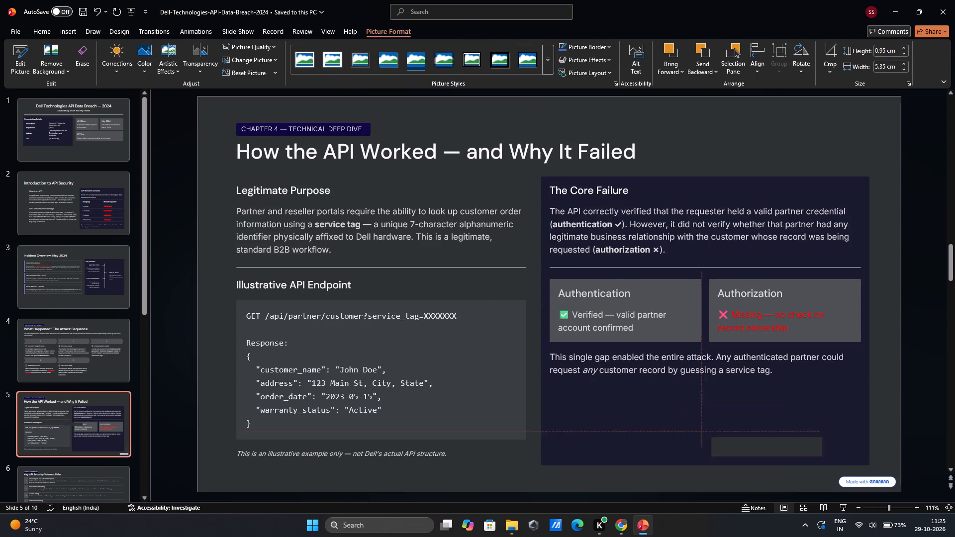
pyautogui.moveTo(782, 443); pyautogui.dragTo(845, 474)
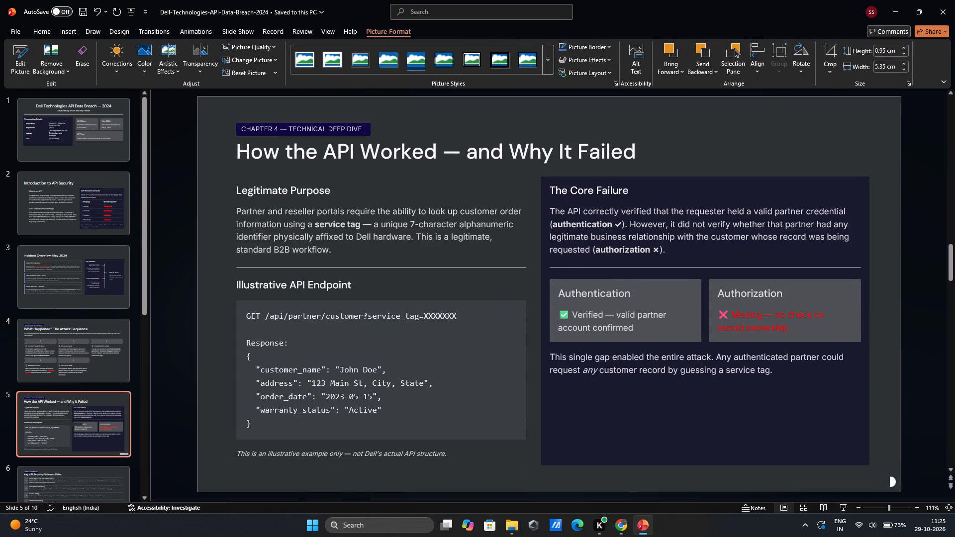
pyautogui.moveTo(845, 474); pyautogui.dragTo(853, 474)
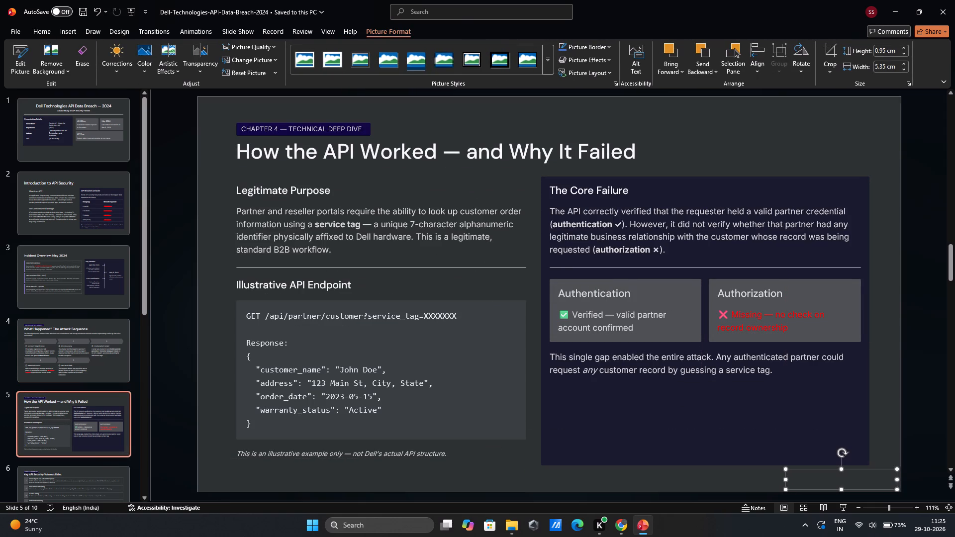
# Paste the background patch on slide 6, Key API Security Vulnerabilities, and move it onto the Made with Gamma badge.
pyautogui.scroll(-1, 93, 360)
pyautogui.click(90, 416)
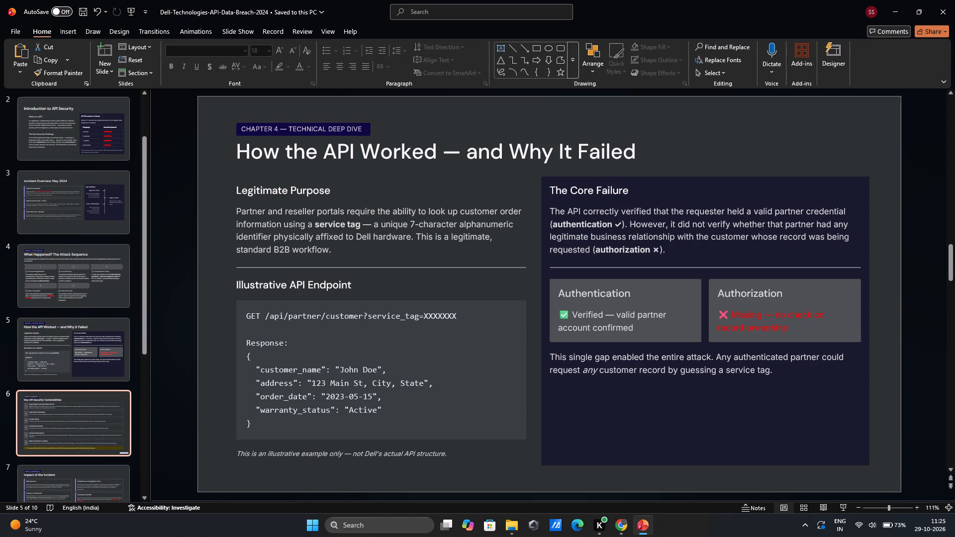
pyautogui.hotkey('ctrl', 'v')
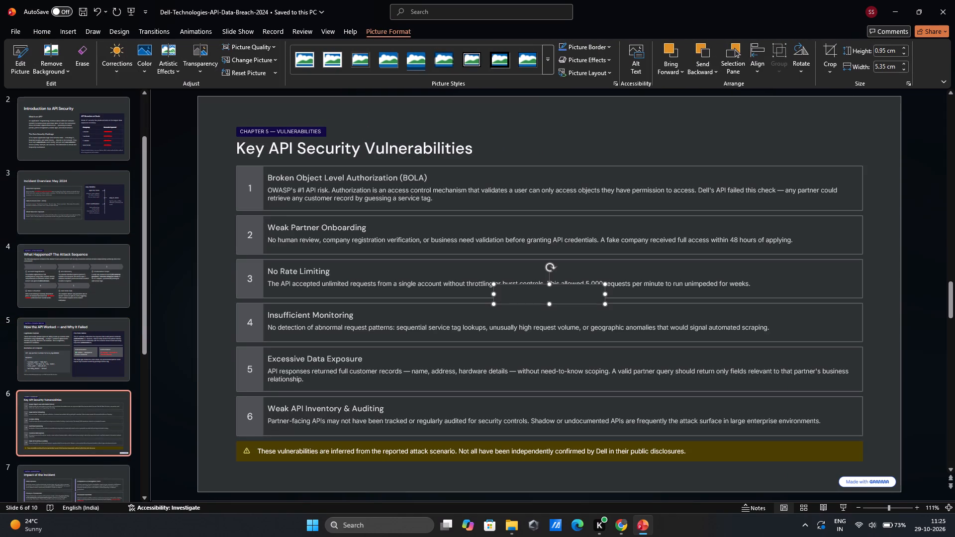
pyautogui.moveTo(544, 294); pyautogui.dragTo(808, 472)
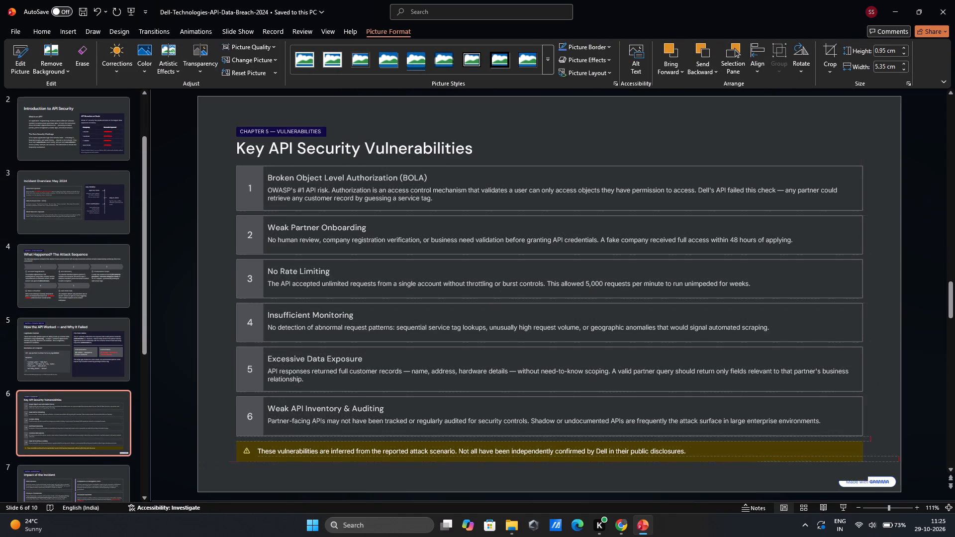
pyautogui.moveTo(808, 472); pyautogui.dragTo(829, 479)
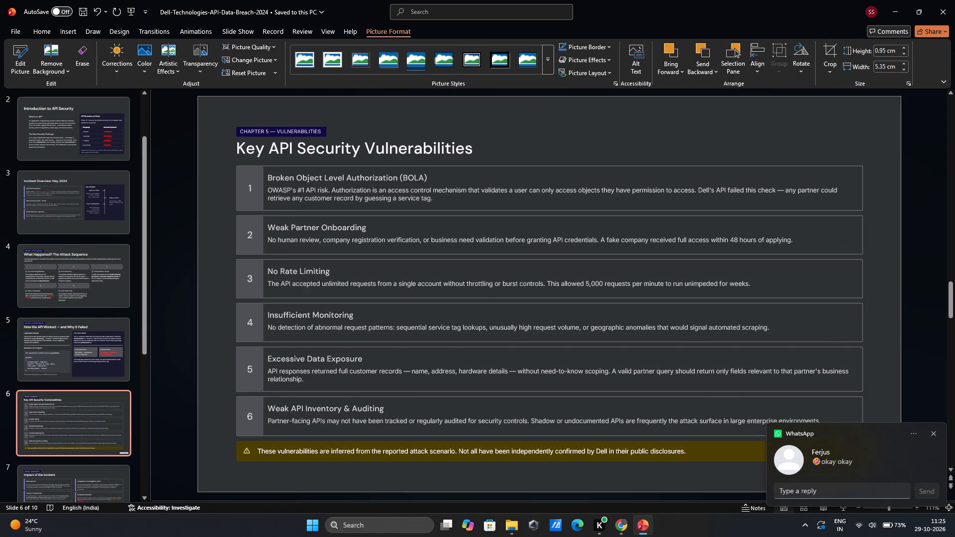
pyautogui.click(805, 492)
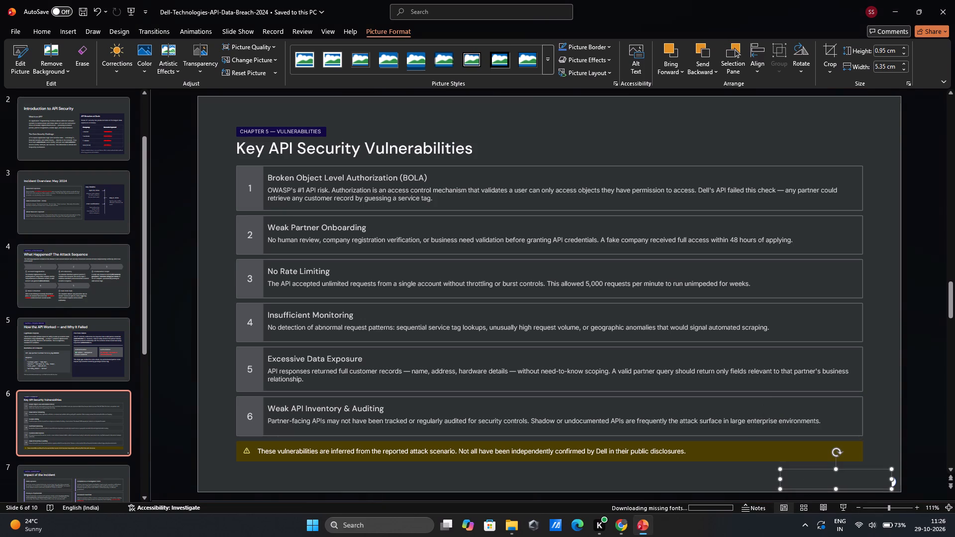
# On slide 6, remove the CHAPTER 5 — VULNERABILITIES label text and the dark purple bar behind it.
pyautogui.click(264, 130)
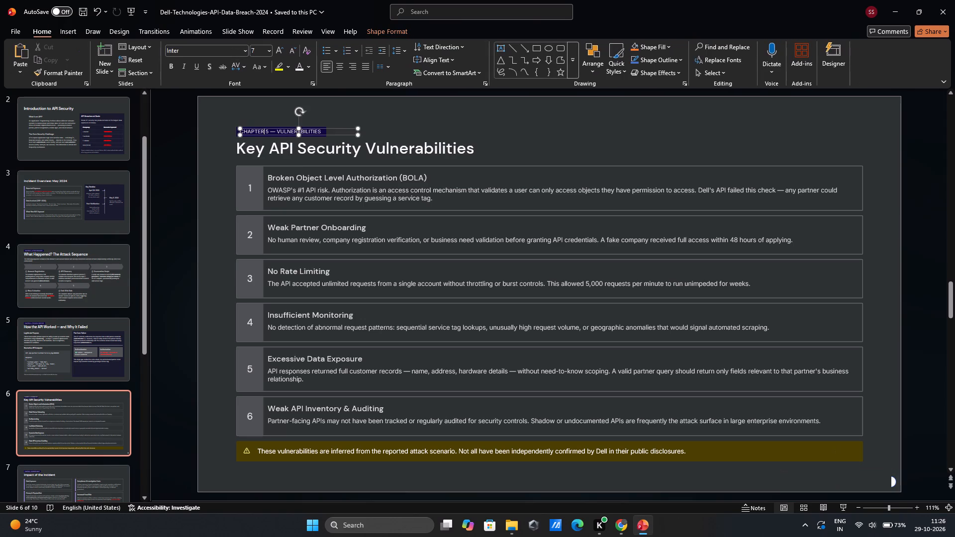
pyautogui.press('BackSpace')
pyautogui.hotkey('ctrl', 'a')
pyautogui.press('BackSpace')
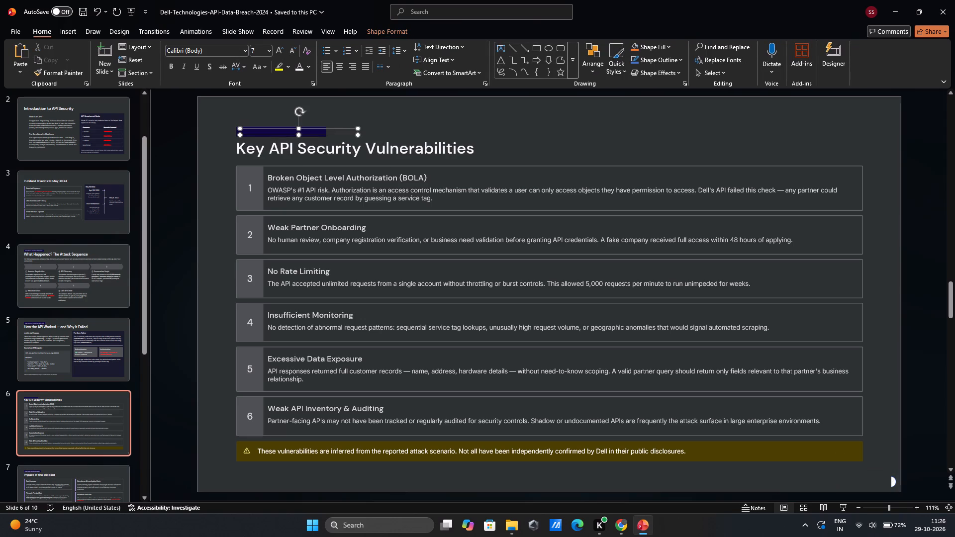
pyautogui.click(323, 121)
pyautogui.click(313, 130)
pyautogui.press('BackSpace')
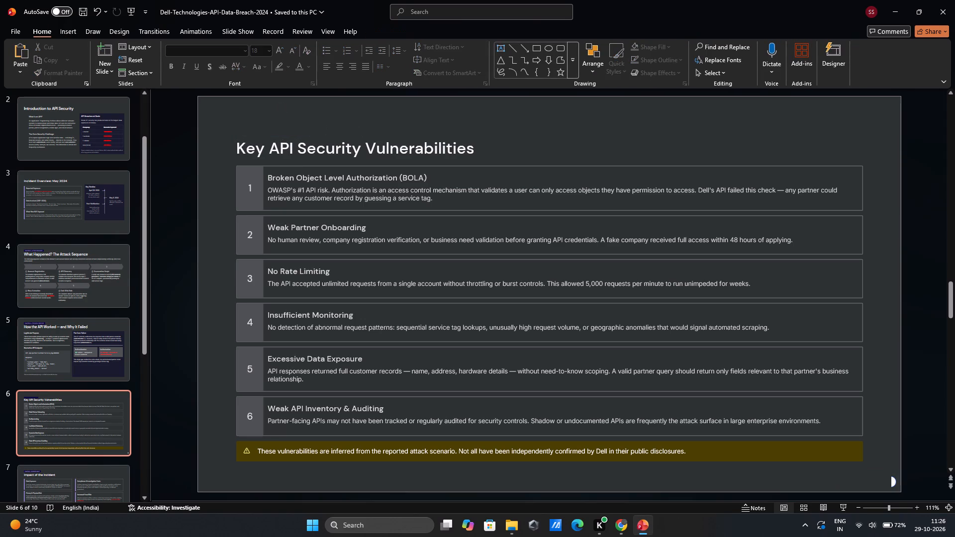
# On slide 5, delete the CHAPTER 4 — TECHNICAL DEEP DIVE label text above the title.
pyautogui.click(92, 335)
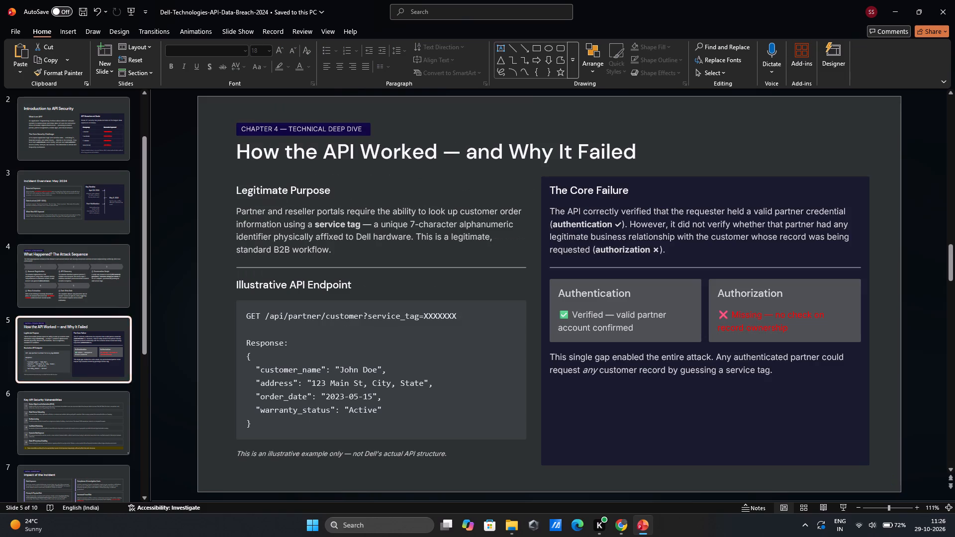
pyautogui.click(273, 129)
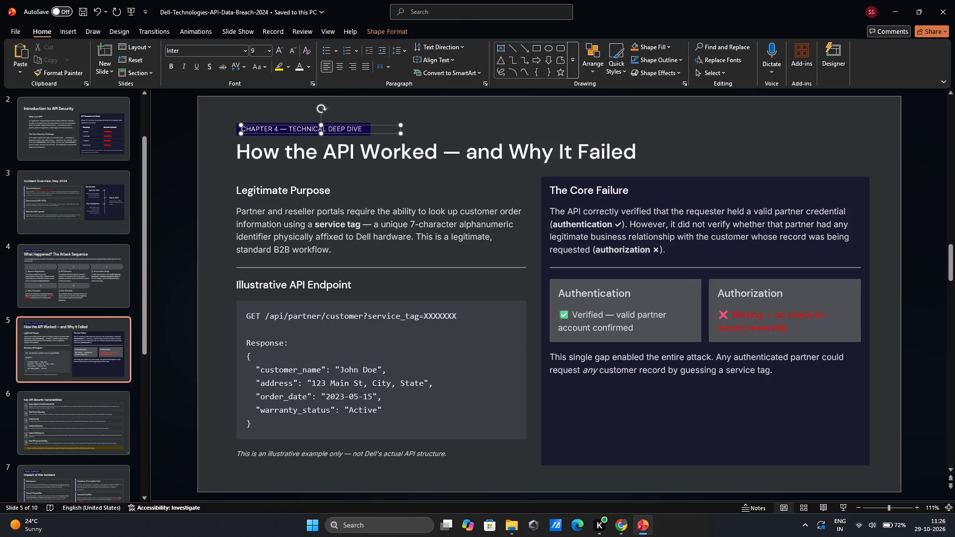
pyautogui.hotkey('ctrl', 'a')
pyautogui.press('BackSpace')
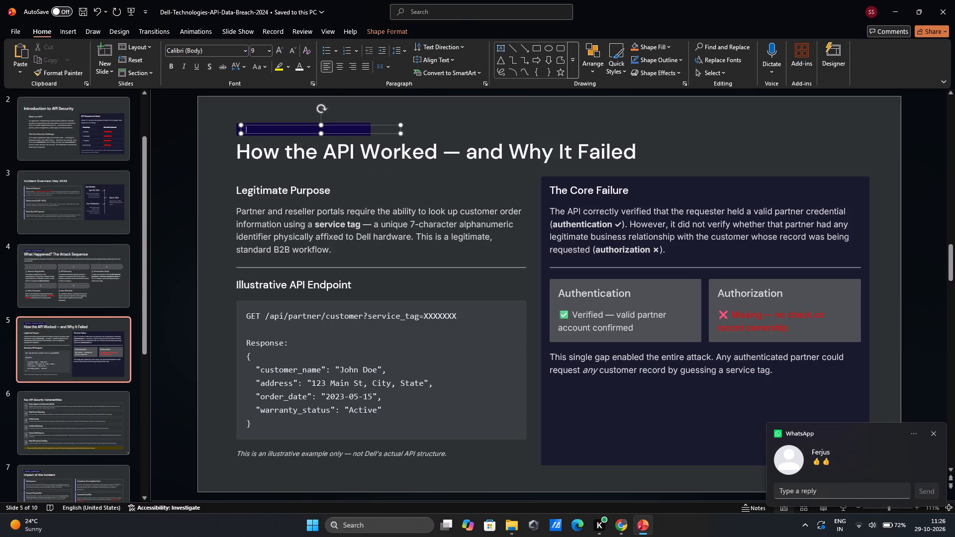
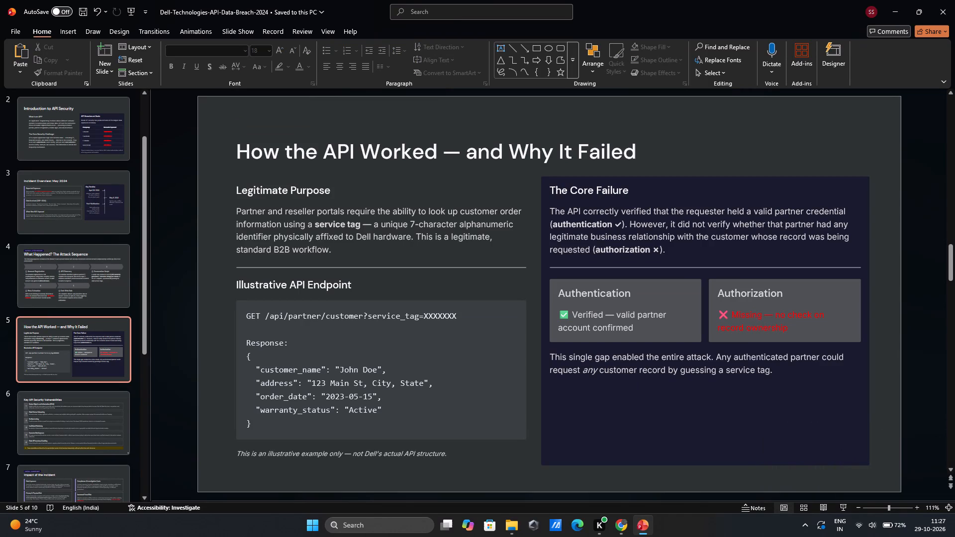
# On slide 4, remove the CHAPTER 3 — ATTACK SEQUENCE label text and the dark purple bar behind it.
pyautogui.click(49, 264)
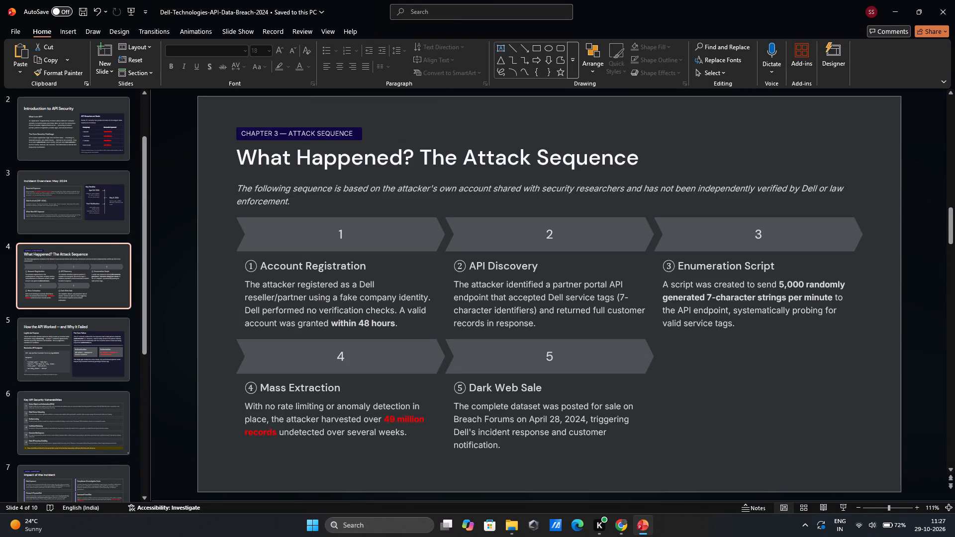
pyautogui.click(272, 130)
pyautogui.hotkey('ctrl', 'a')
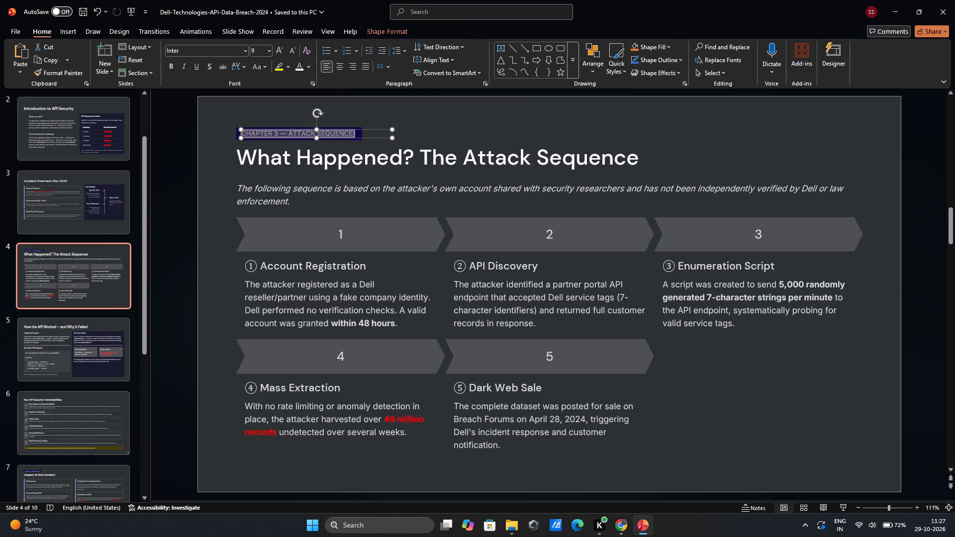
pyautogui.press('BackSpace')
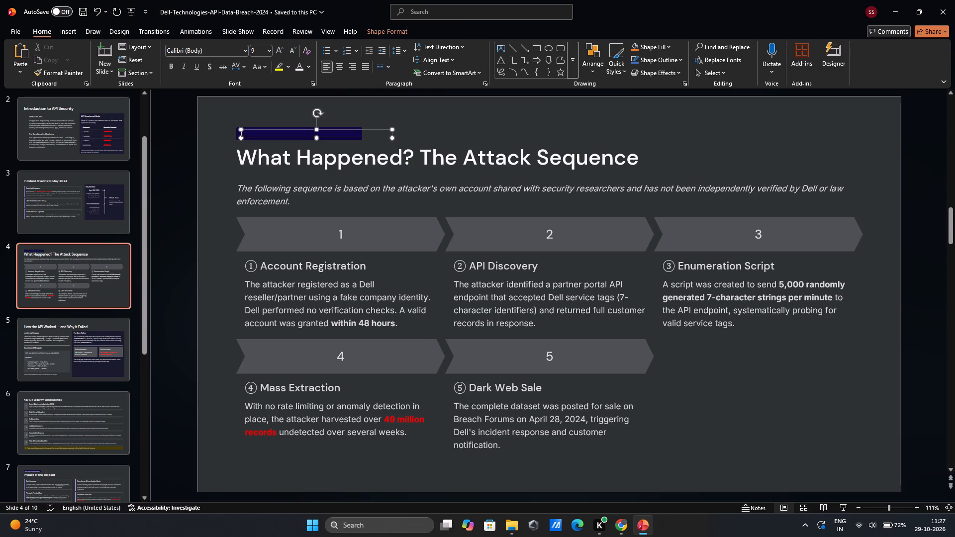
pyautogui.moveTo(408, 117); pyautogui.dragTo(347, 131)
pyautogui.click(347, 131)
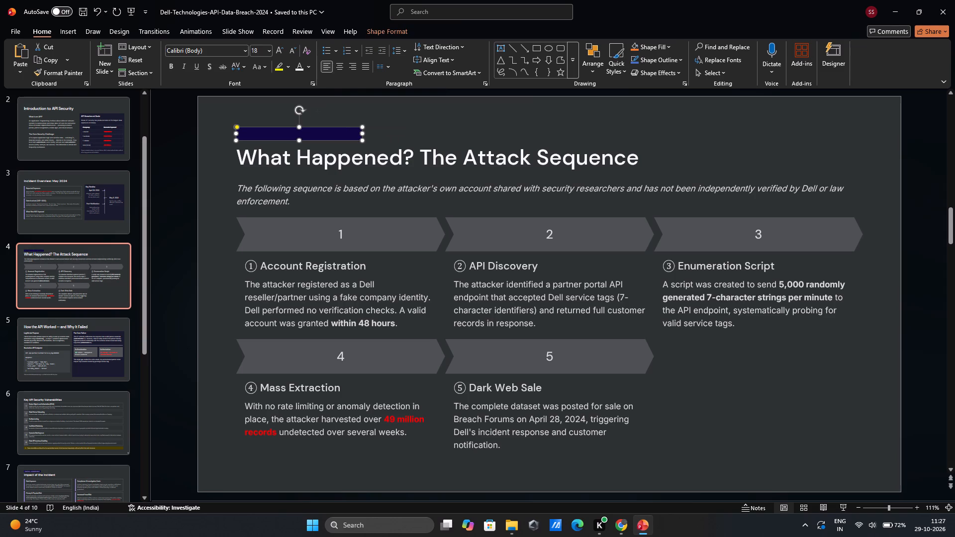
pyautogui.press('BackSpace')
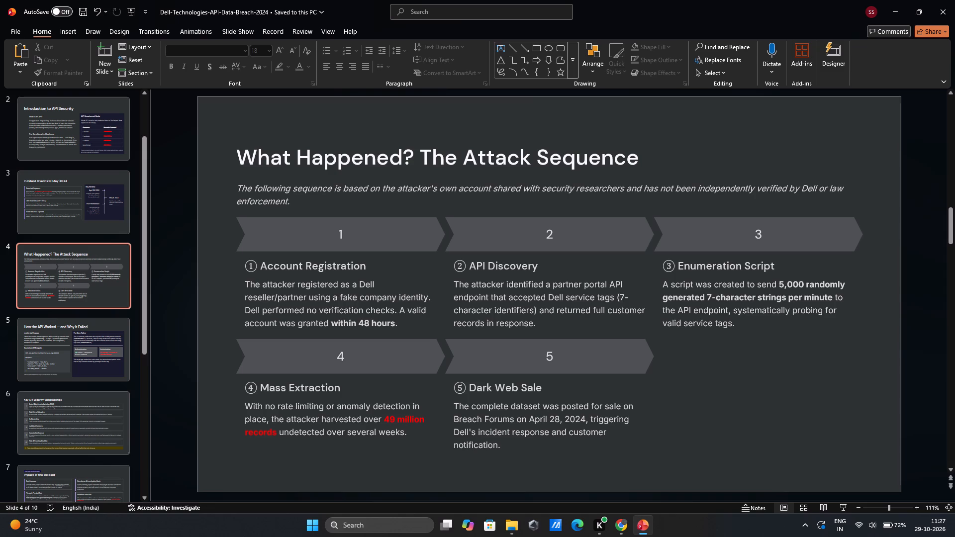
# On slide 7, Impact of the Incident, remove the CHAPTER 6 — BUSINESS IMPACT label text and its dark purple bar.
pyautogui.click(91, 362)
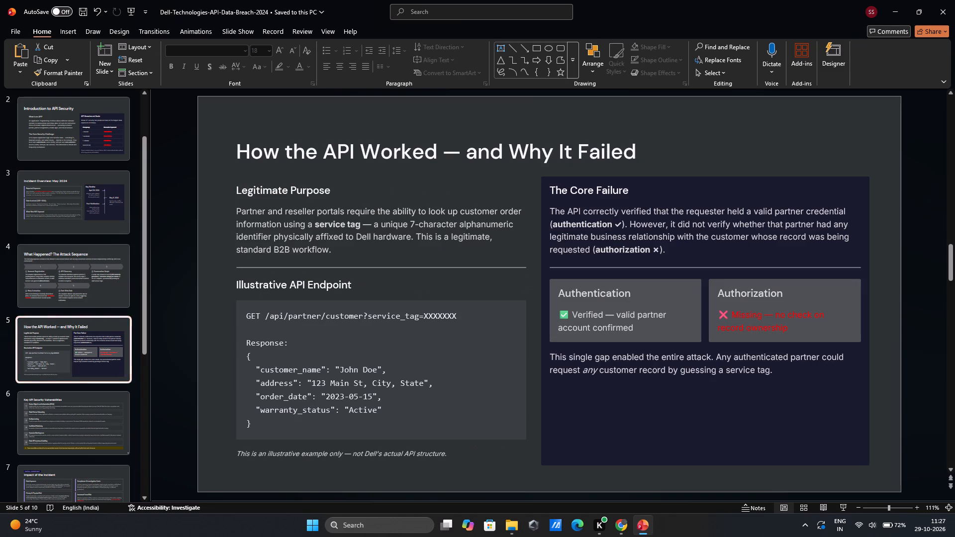
pyautogui.click(95, 425)
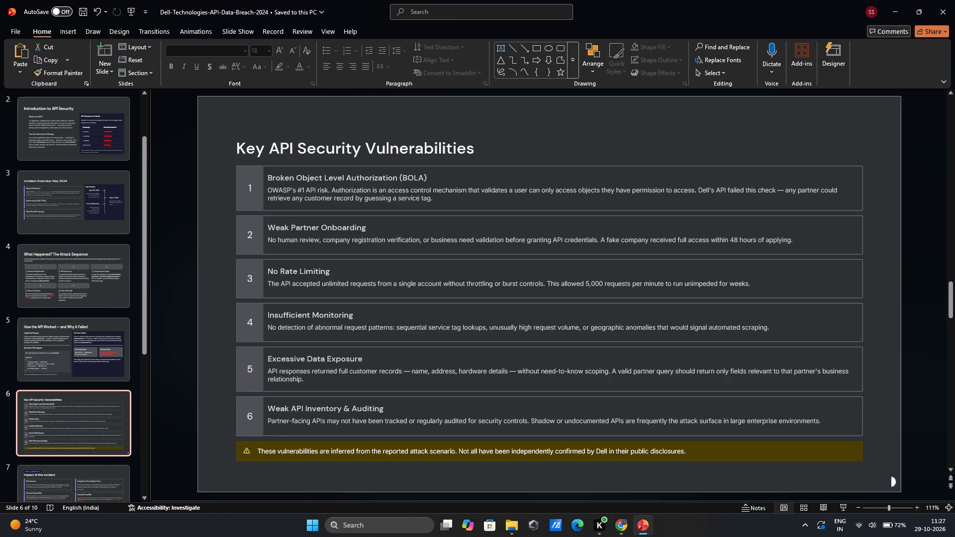
pyautogui.scroll(-1, 83, 466)
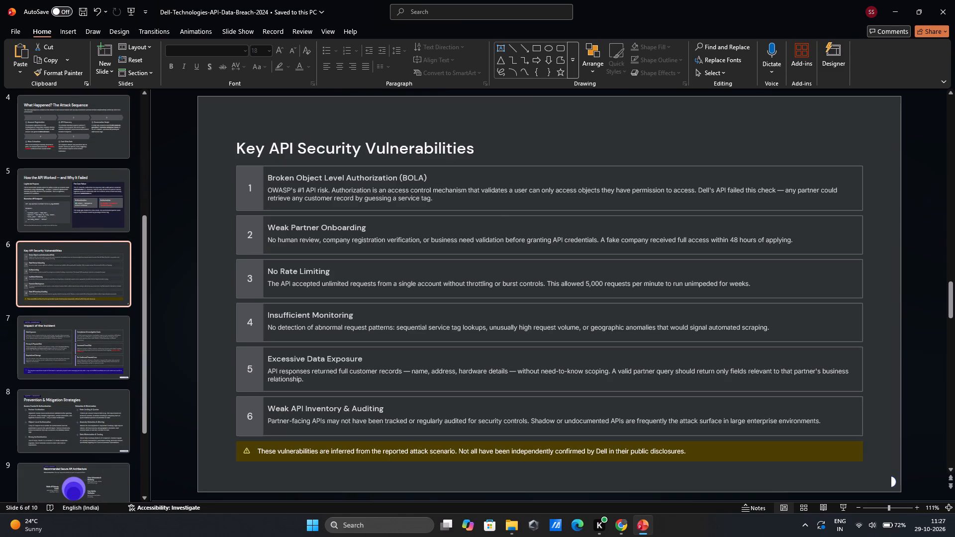
pyautogui.click(92, 376)
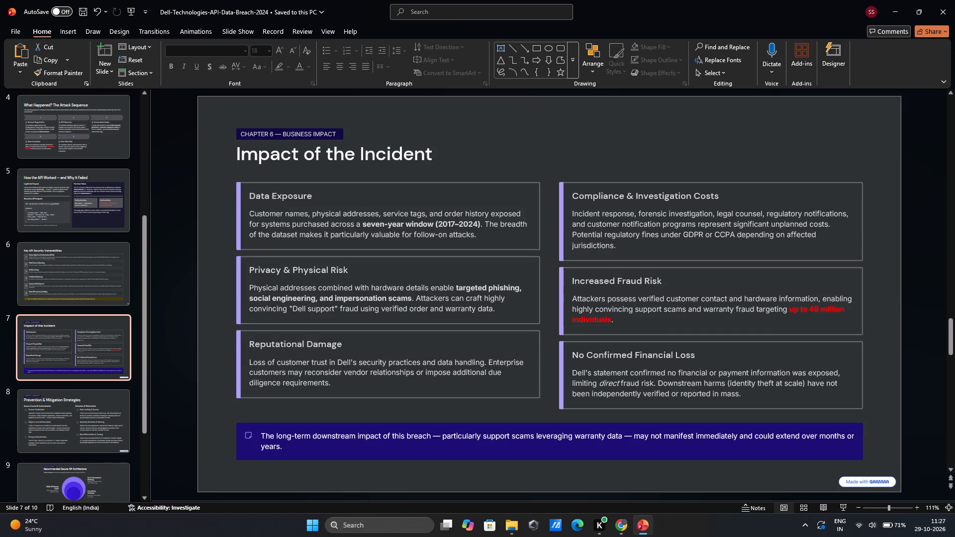
pyautogui.click(304, 138)
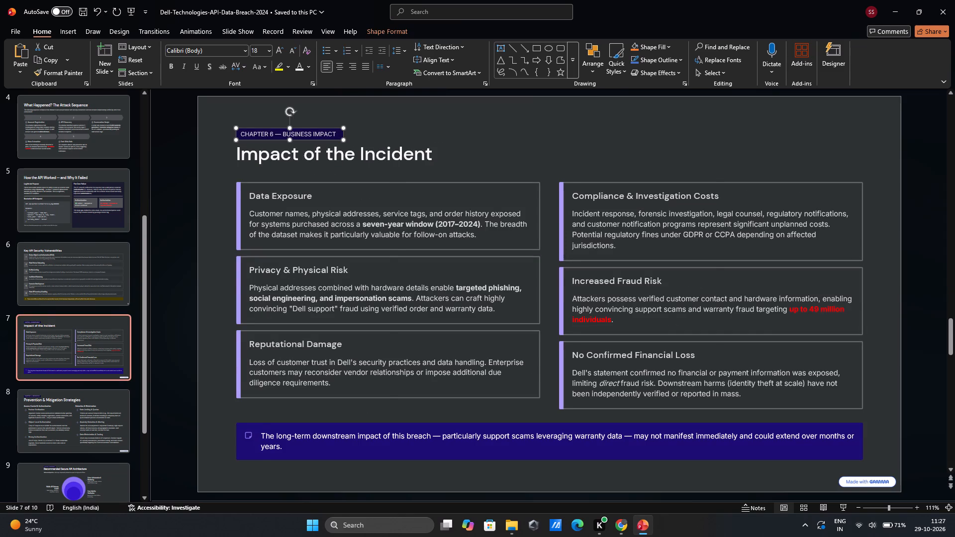
pyautogui.hotkey('ctrl', 'a')
pyautogui.click(418, 114)
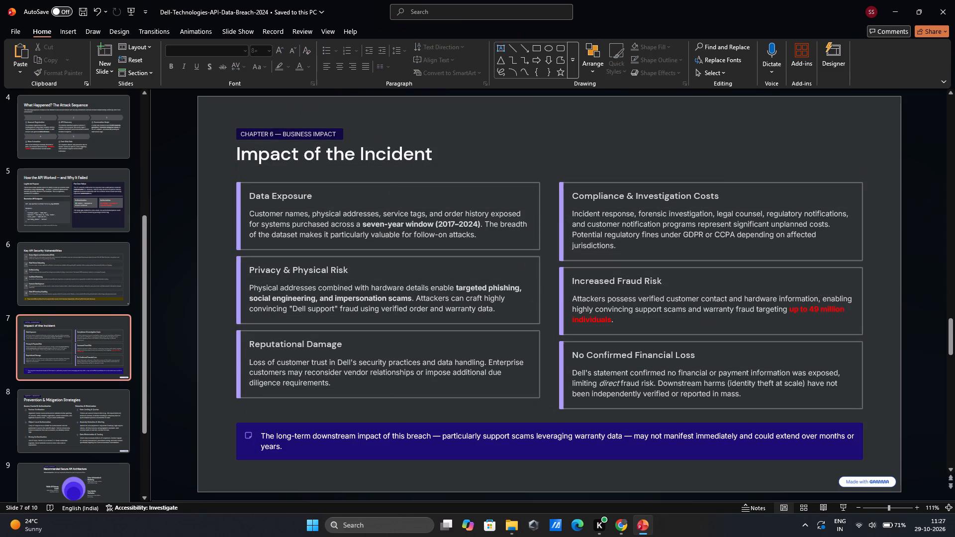
pyautogui.click(317, 131)
pyautogui.hotkey('ctrl', 'a')
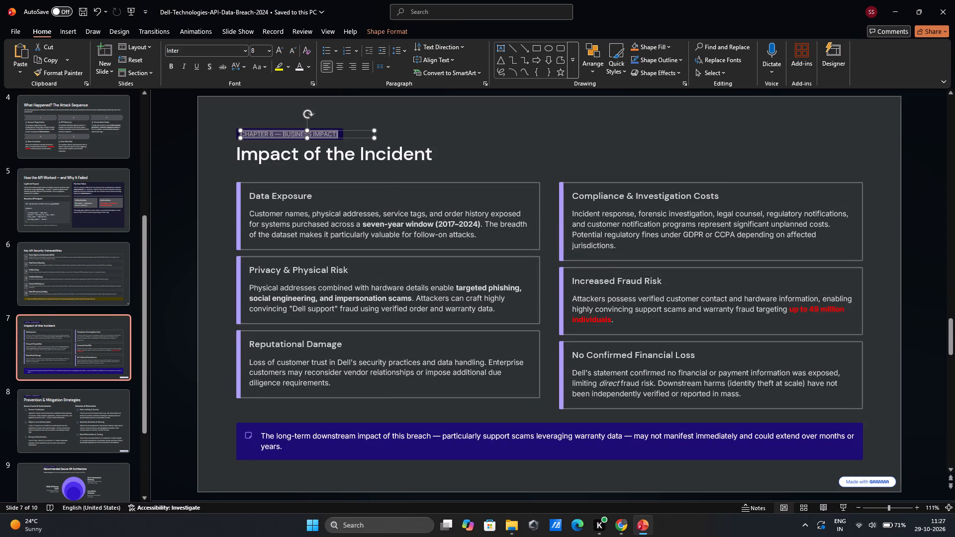
pyautogui.press('BackSpace')
pyautogui.click(375, 121)
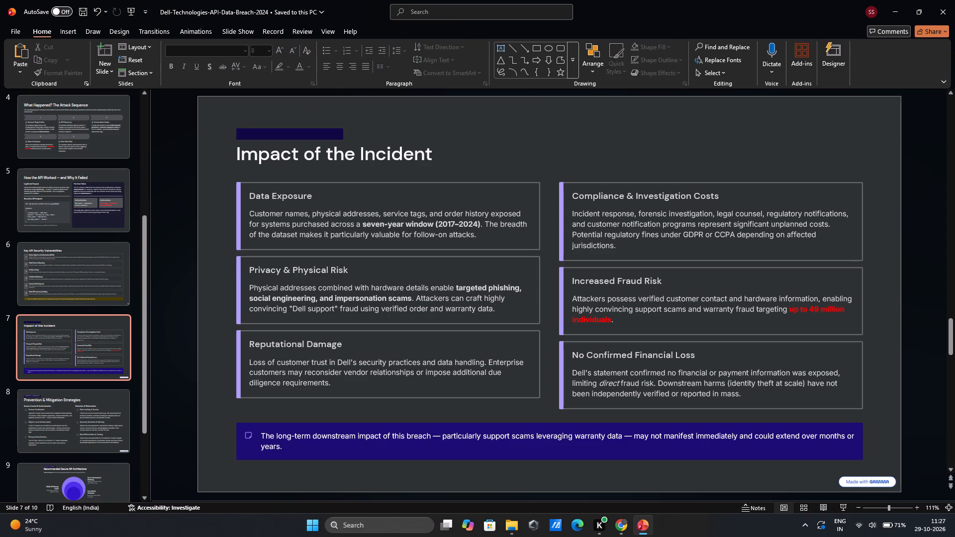
pyautogui.click(318, 133)
pyautogui.press('BackSpace')
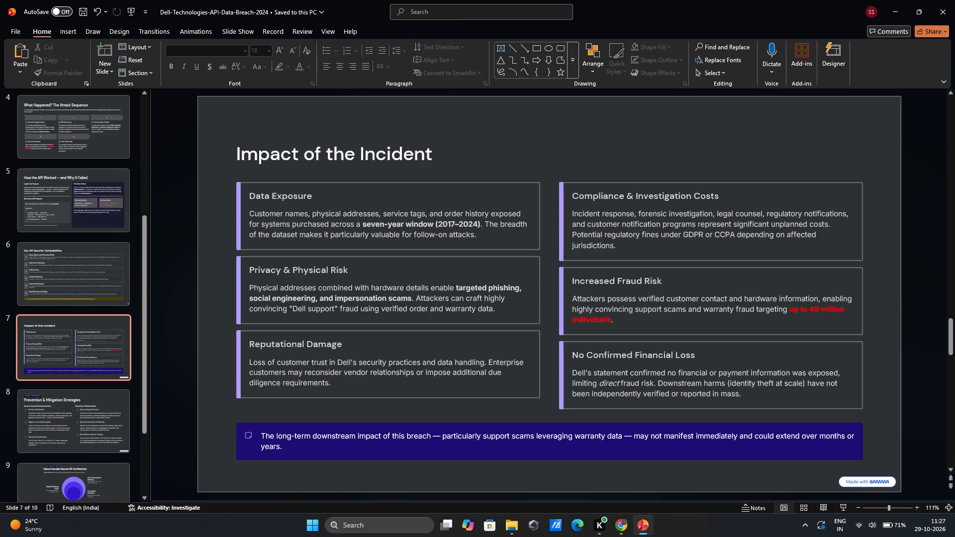
# Delete the note about the breach's long-term downstream impact on slide 7, including its text, purple box and note icon.
pyautogui.click(369, 445)
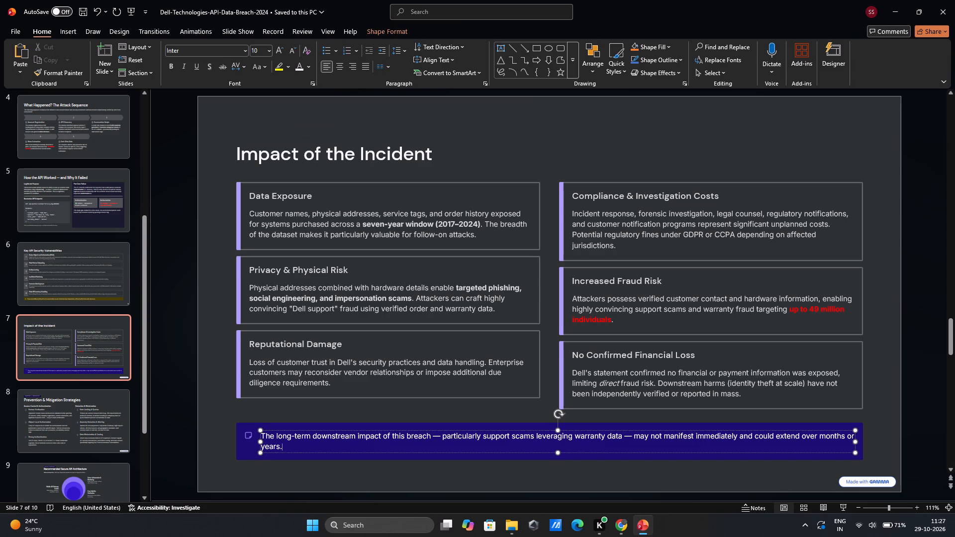
pyautogui.hotkey('ctrl', 'a')
pyautogui.press('BackSpace')
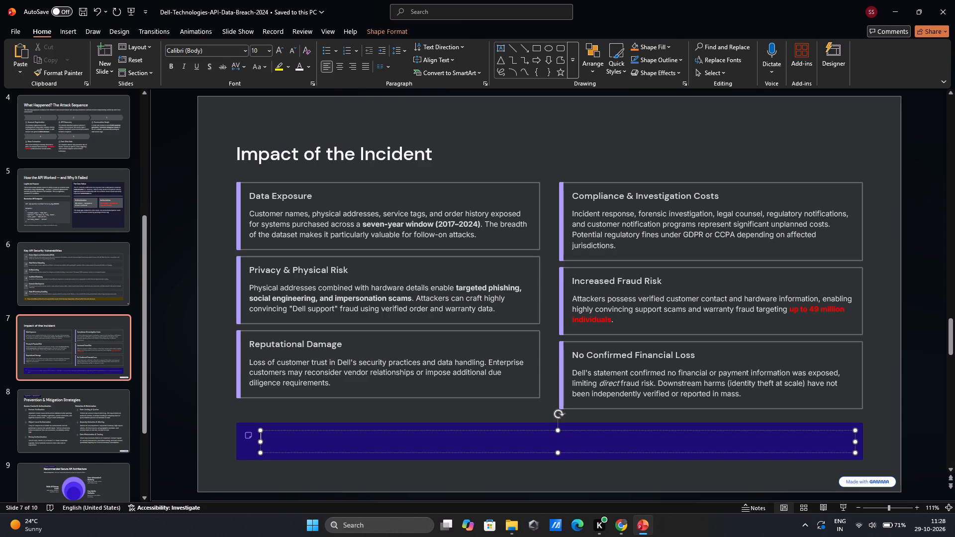
pyautogui.click(252, 452)
pyautogui.press('BackSpace')
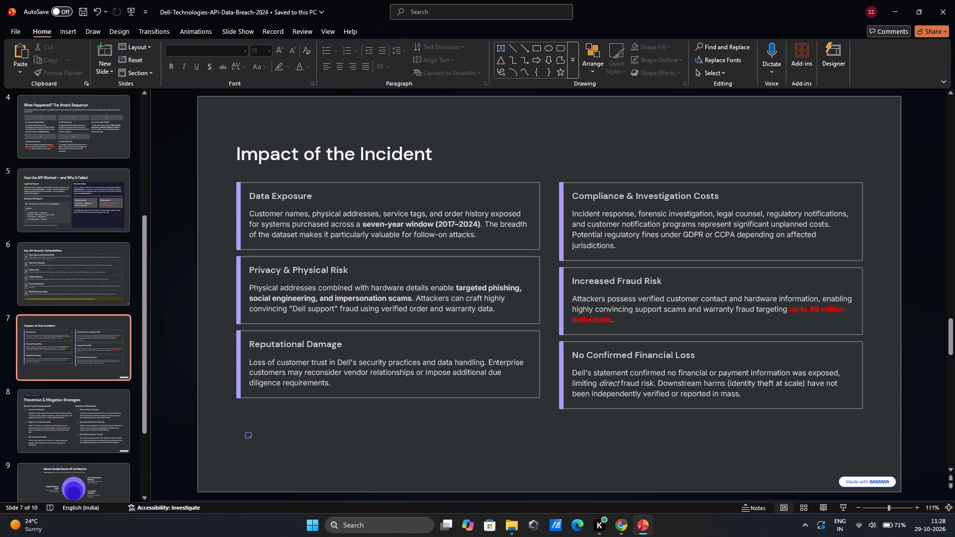
pyautogui.click(249, 434)
pyautogui.press('BackSpace')
# Shift the background patch on slide 6, Key API Security Vulnerabilities, so it fully covers the Made with Gamma badge.
pyautogui.click(117, 281)
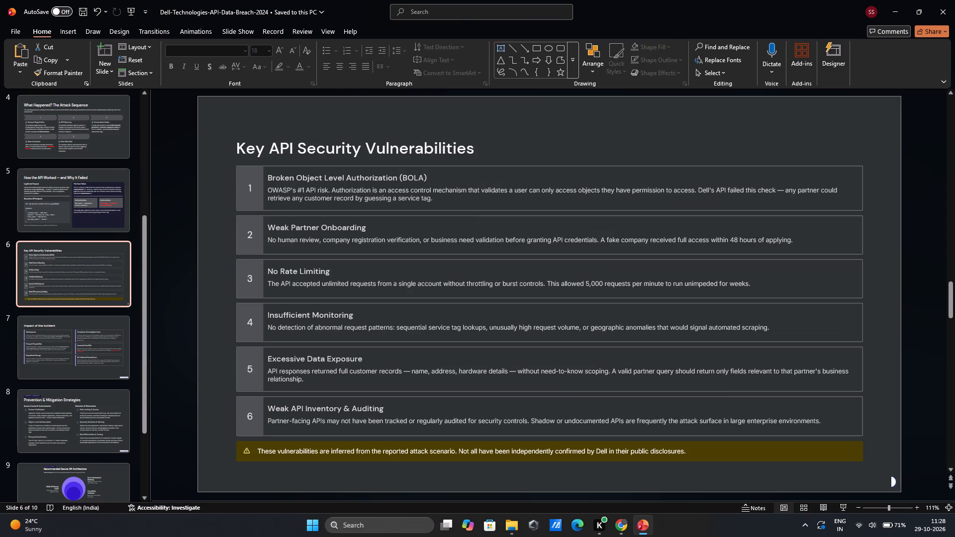
pyautogui.click(860, 482)
pyautogui.moveTo(860, 482); pyautogui.dragTo(869, 482)
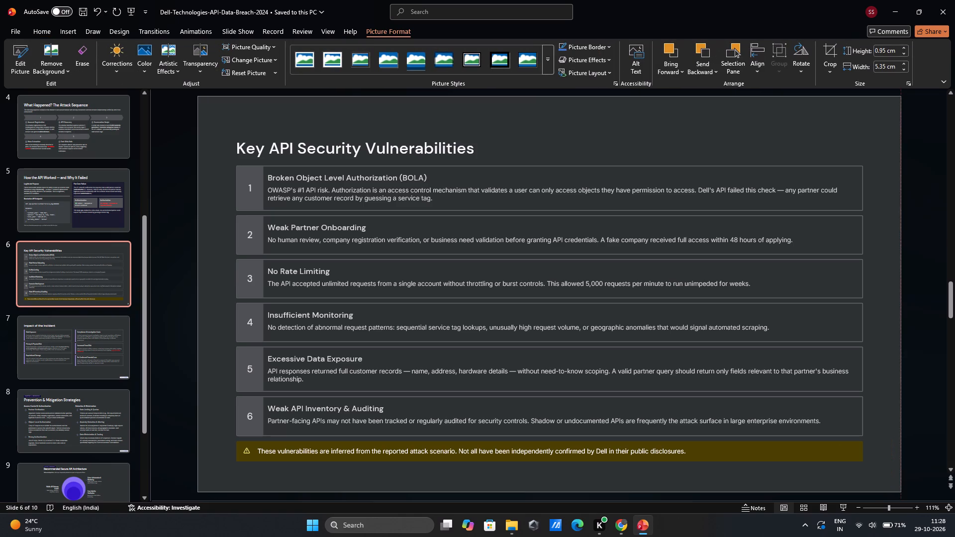
pyautogui.moveTo(869, 482); pyautogui.dragTo(869, 483)
pyautogui.click(726, 482)
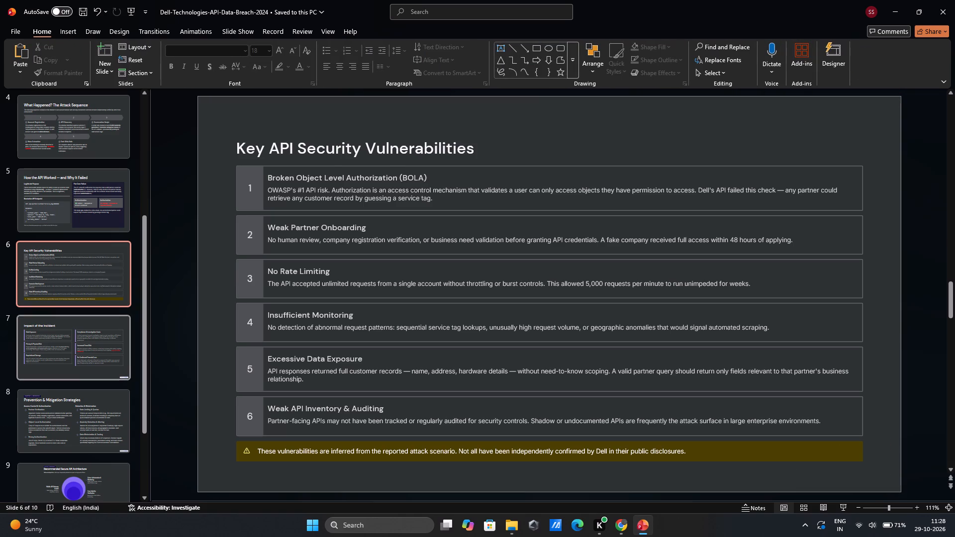
# Paste the background patch on slide 7, Impact of the Incident, and place it over the Made with Gamma badge.
pyautogui.click(99, 358)
pyautogui.hotkey('ctrl', 'v')
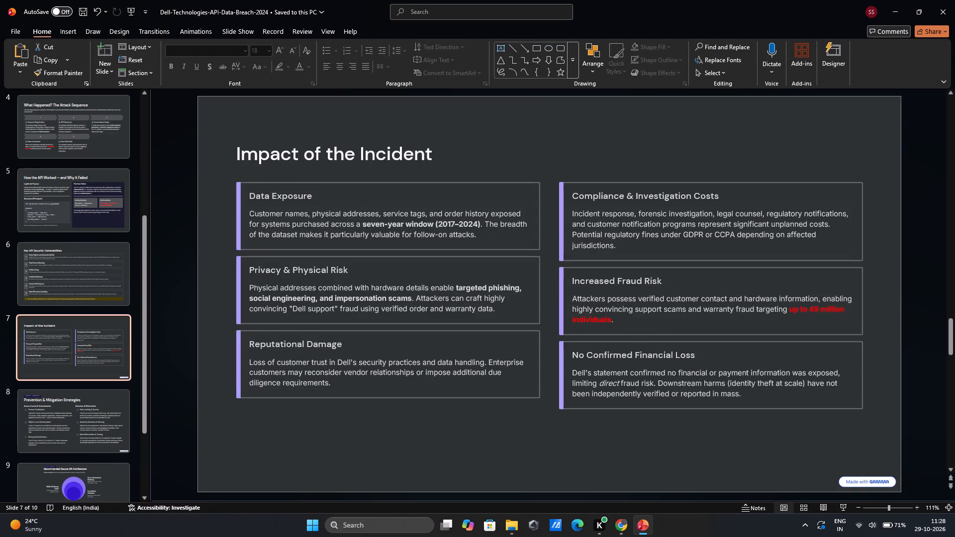
pyautogui.click(544, 294)
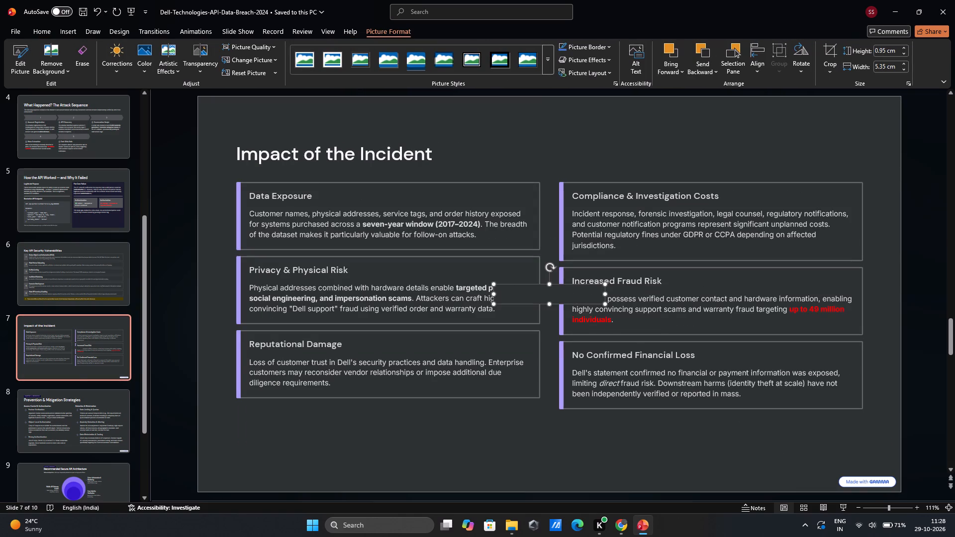
pyautogui.moveTo(572, 298); pyautogui.dragTo(793, 455)
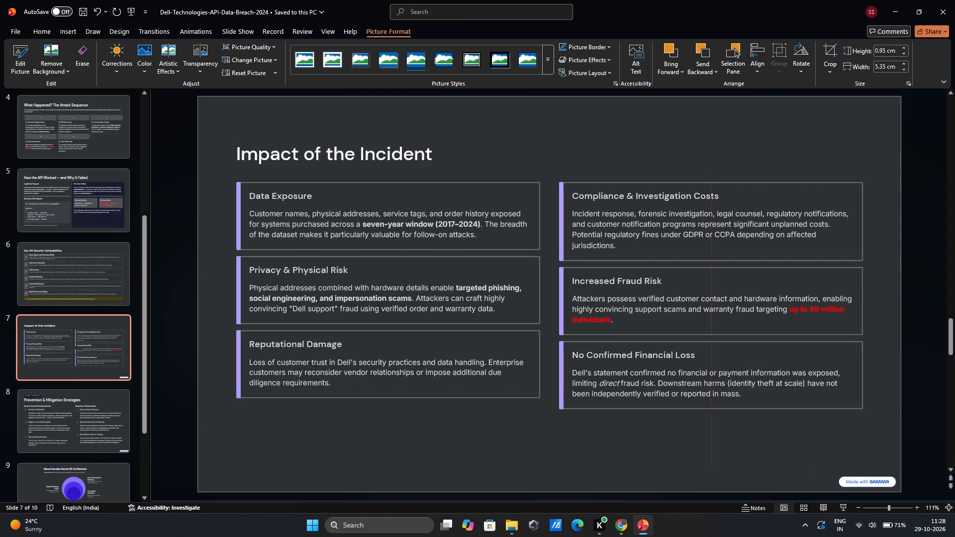
pyautogui.moveTo(793, 455); pyautogui.dragTo(862, 483)
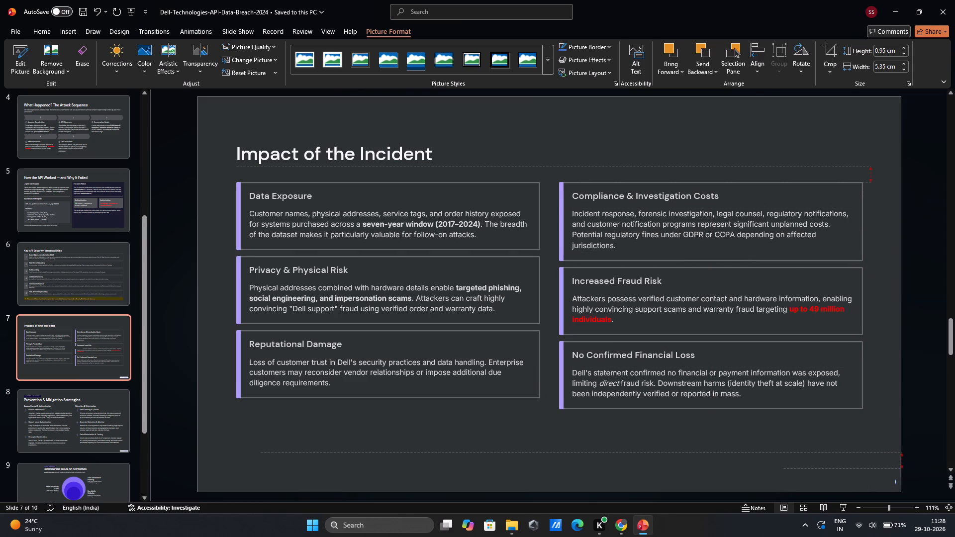
pyautogui.moveTo(862, 483); pyautogui.dragTo(863, 483)
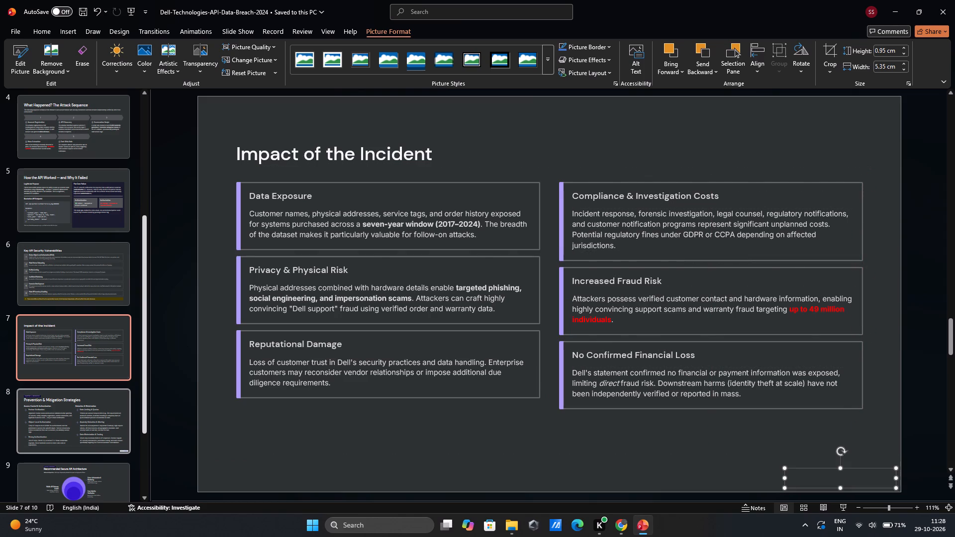
pyautogui.click(40, 413)
pyautogui.click(52, 348)
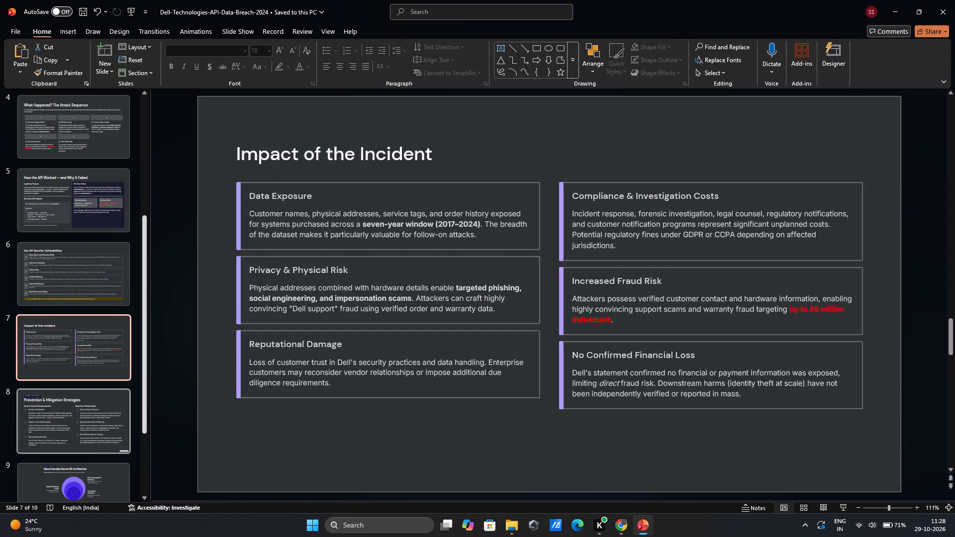
# On slide 8, Prevention & Mitigation Strategies, remove the CHAPTER 7 — PREVENTION label text and the dark purple bar behind it.
pyautogui.click(71, 420)
pyautogui.click(259, 134)
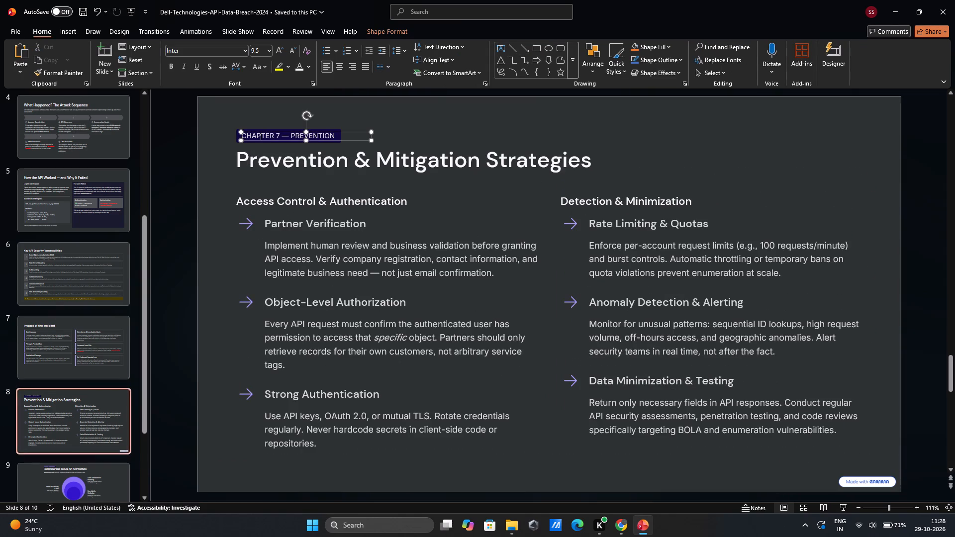
pyautogui.hotkey('ctrl', 'a')
pyautogui.press('BackSpace')
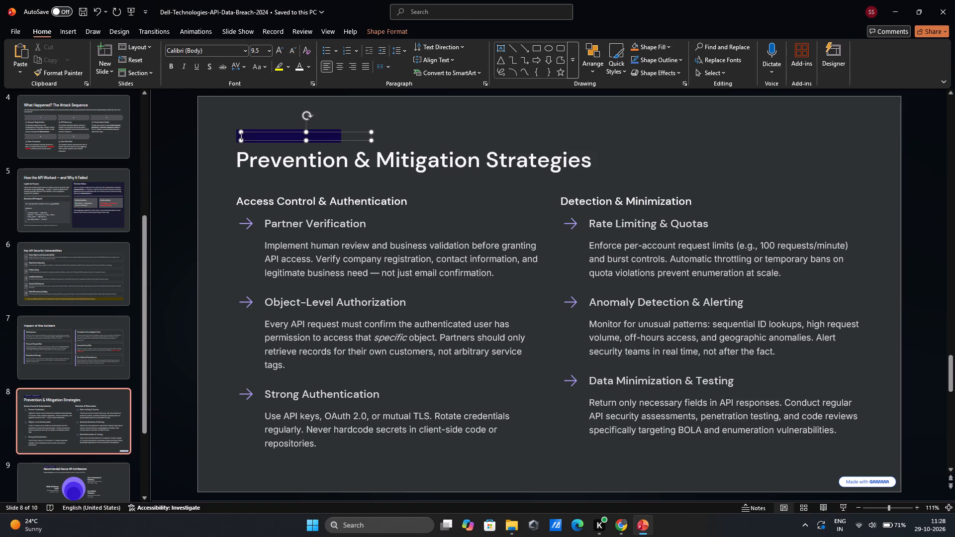
pyautogui.moveTo(374, 111); pyautogui.dragTo(319, 134)
pyautogui.click(319, 134)
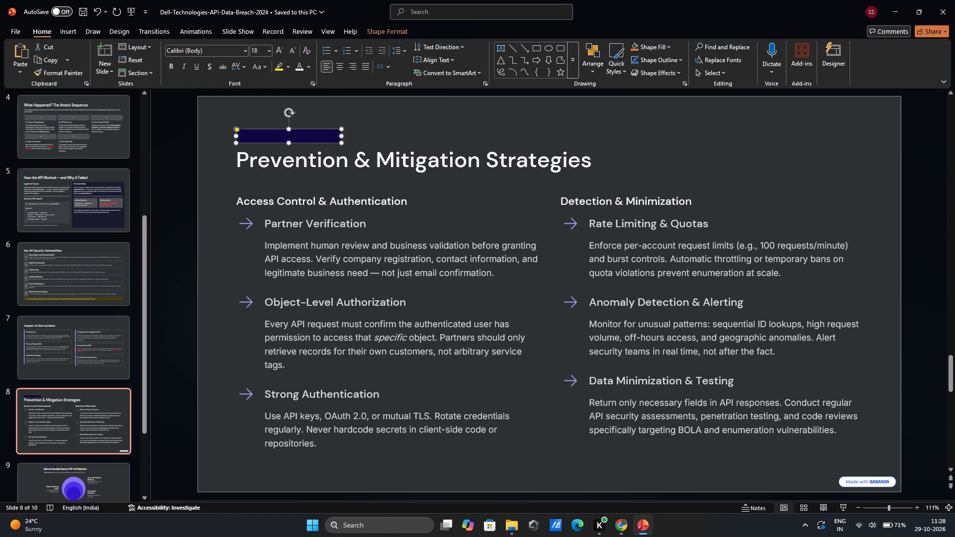
pyautogui.press('BackSpace')
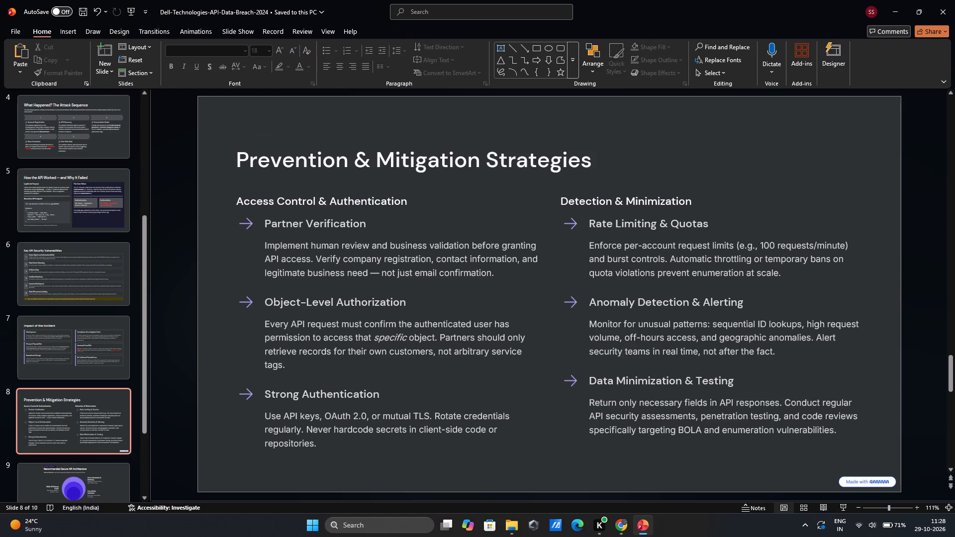
# Paste the background patch on slide 8 and place it over the Made with Gamma badge.
pyautogui.hotkey('ctrl', 'v')
pyautogui.moveTo(524, 291); pyautogui.dragTo(807, 477)
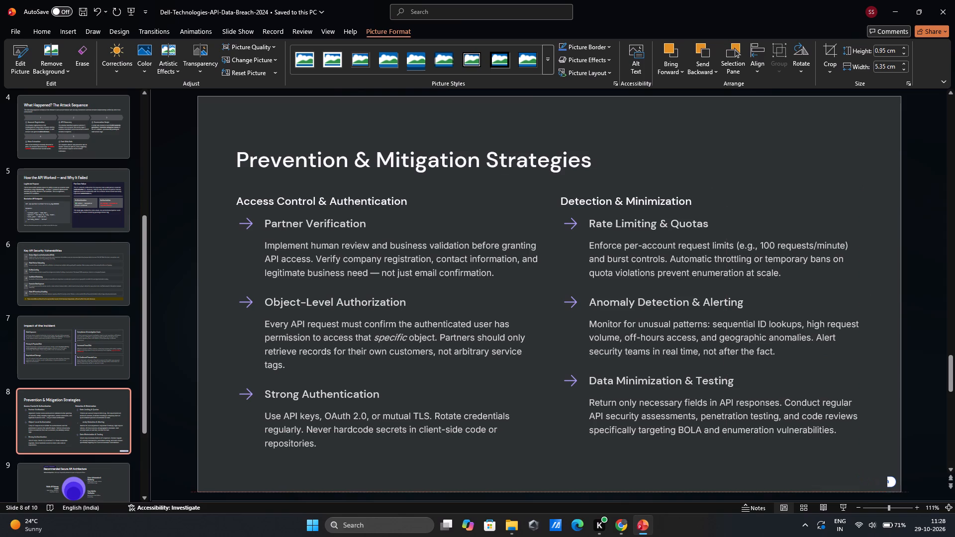
pyautogui.moveTo(807, 477); pyautogui.dragTo(815, 477)
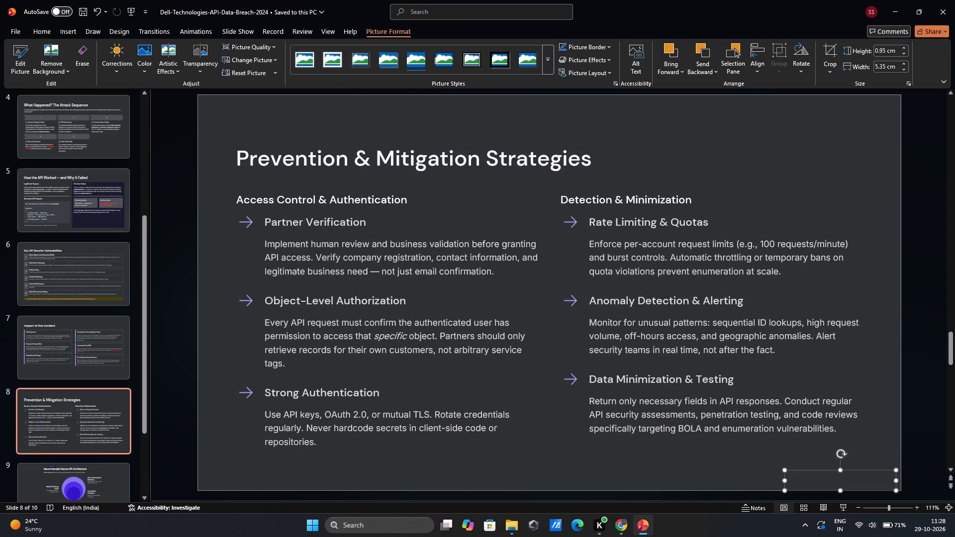
pyautogui.click(734, 467)
# On slide 9, Recommended Secure API Architecture, remove the CHAPTER 8 — ARCHITECTURE label text and the dark purple bar behind it.
pyautogui.click(56, 483)
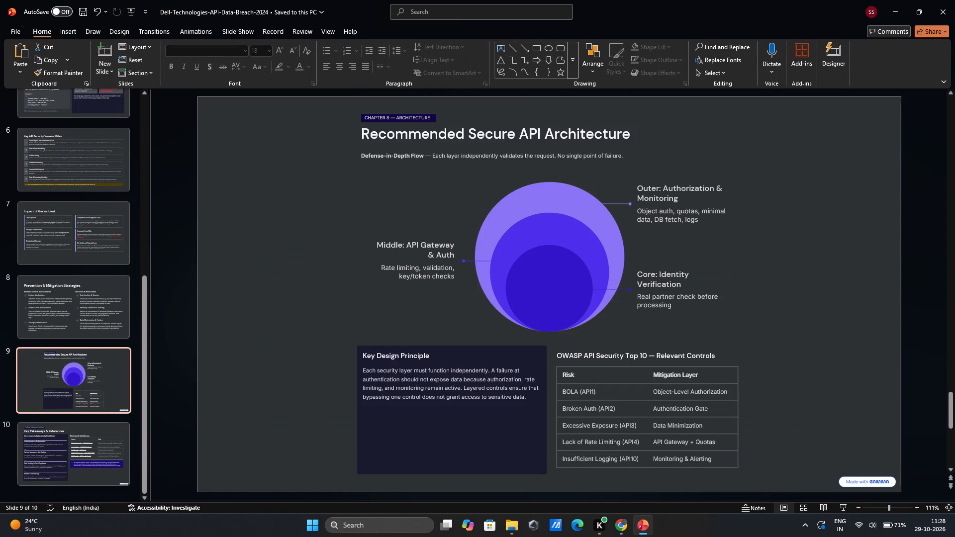
pyautogui.click(399, 119)
pyautogui.hotkey('ctrl', 'a')
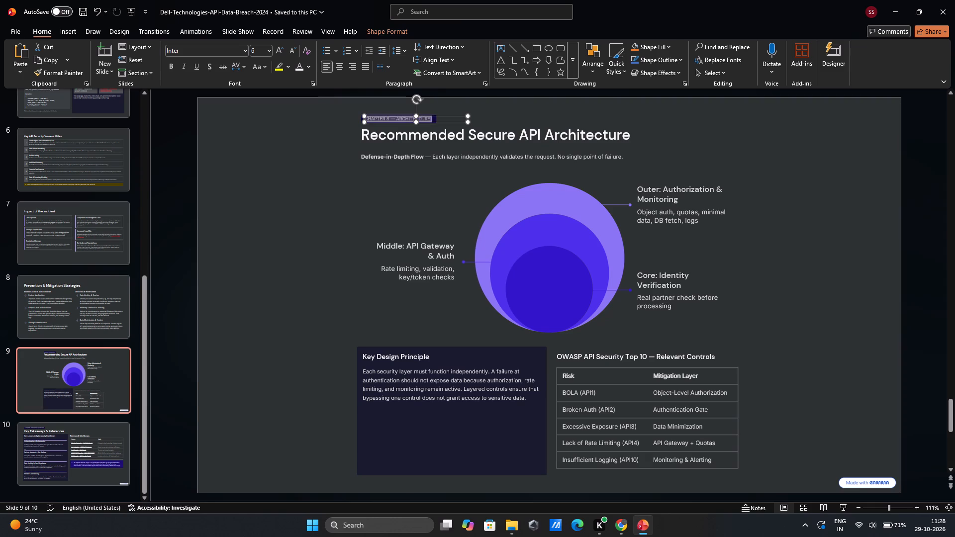
pyautogui.press('BackSpace')
pyautogui.click(356, 117)
pyautogui.click(382, 112)
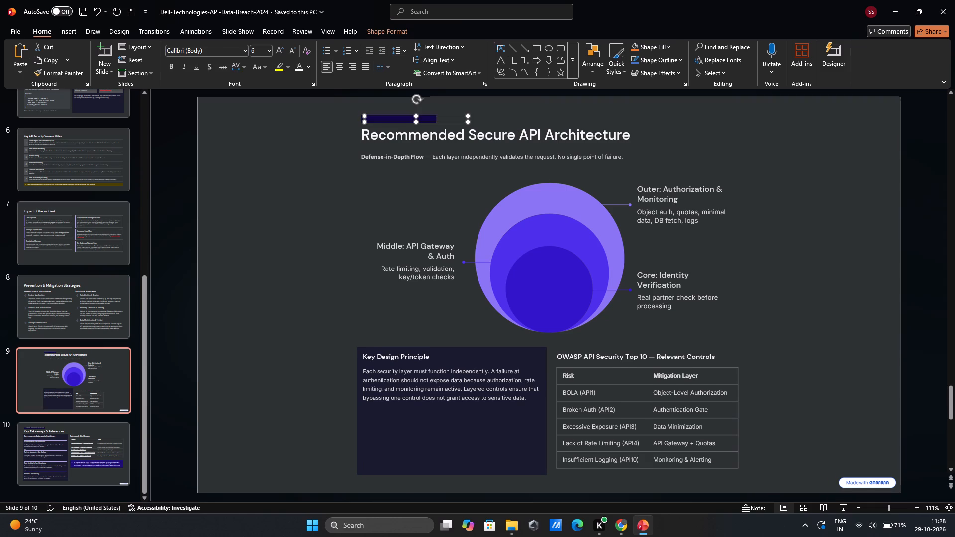
pyautogui.press('BackSpace')
pyautogui.click(399, 118)
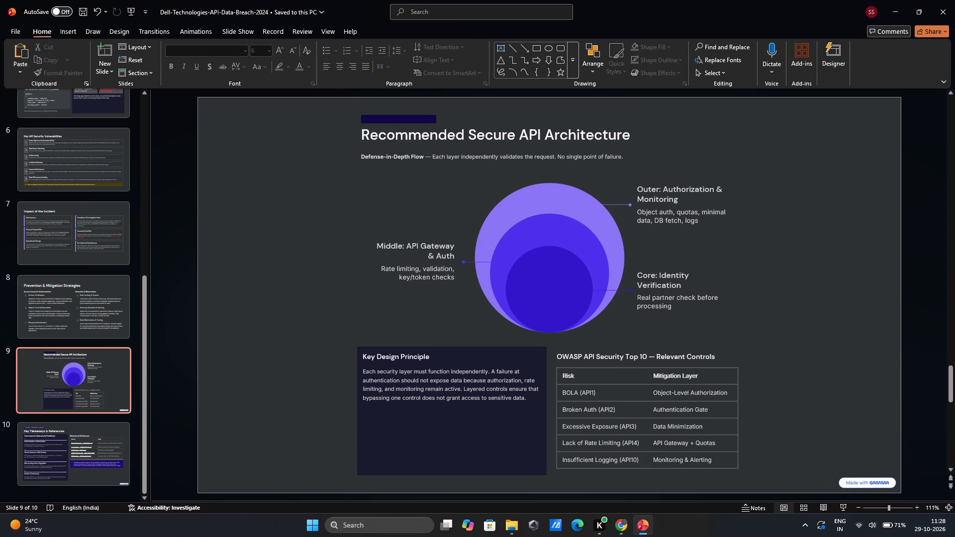
pyautogui.press('BackSpace')
# Paste the background patch on slide 9 and place it over the Made with Gamma badge.
pyautogui.hotkey('ctrl', 'v')
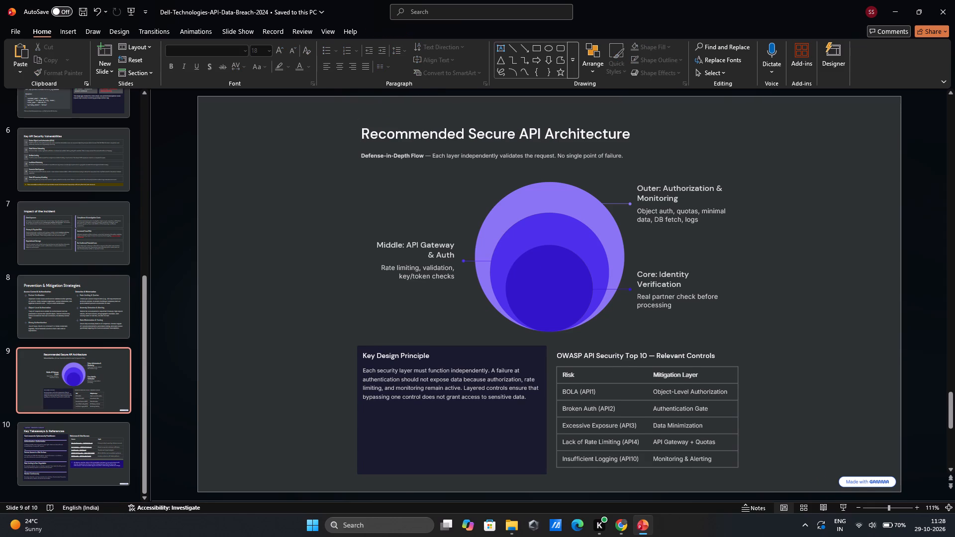
pyautogui.moveTo(548, 291); pyautogui.dragTo(766, 354)
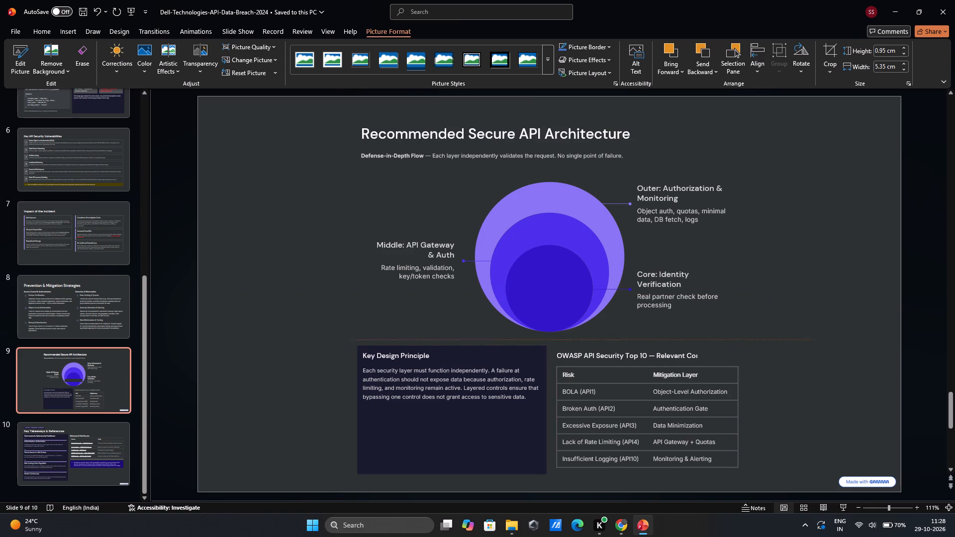
pyautogui.moveTo(766, 354); pyautogui.dragTo(846, 476)
pyautogui.click(788, 396)
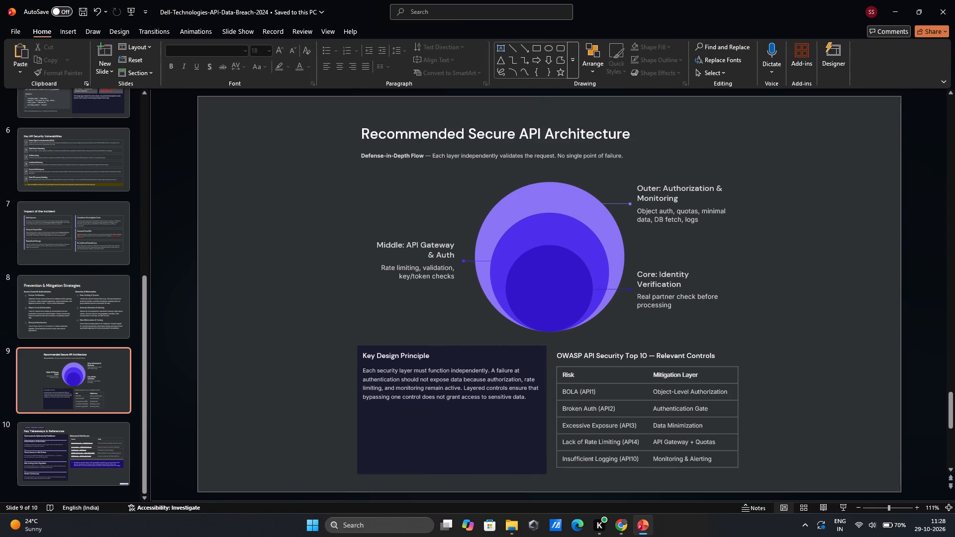
# On slide 10, Key Takeaways & References, remove the CHAPTER 9 — REFERENCES & TAKEAWAYS label text and the dark purple bar behind it.
pyautogui.click(91, 443)
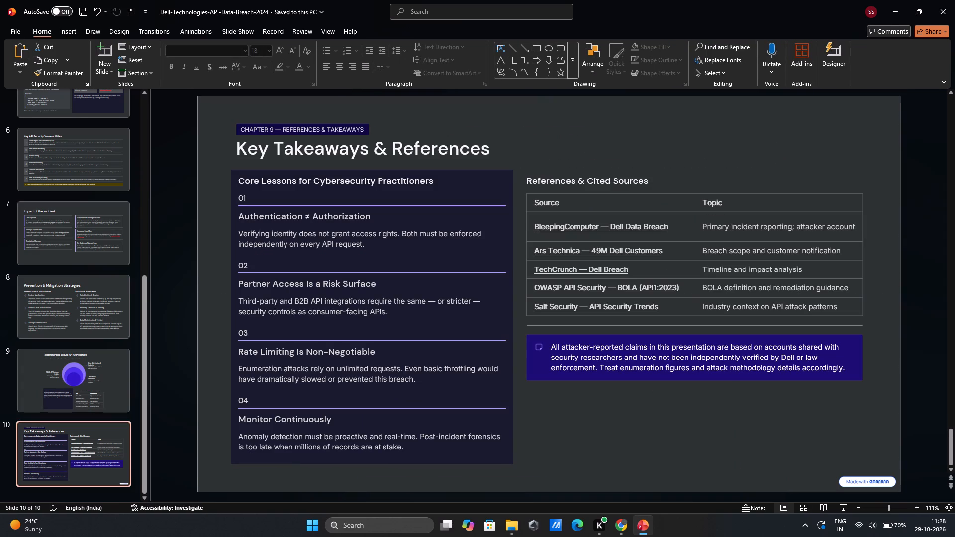
pyautogui.click(314, 127)
pyautogui.hotkey('ctrl', 'a')
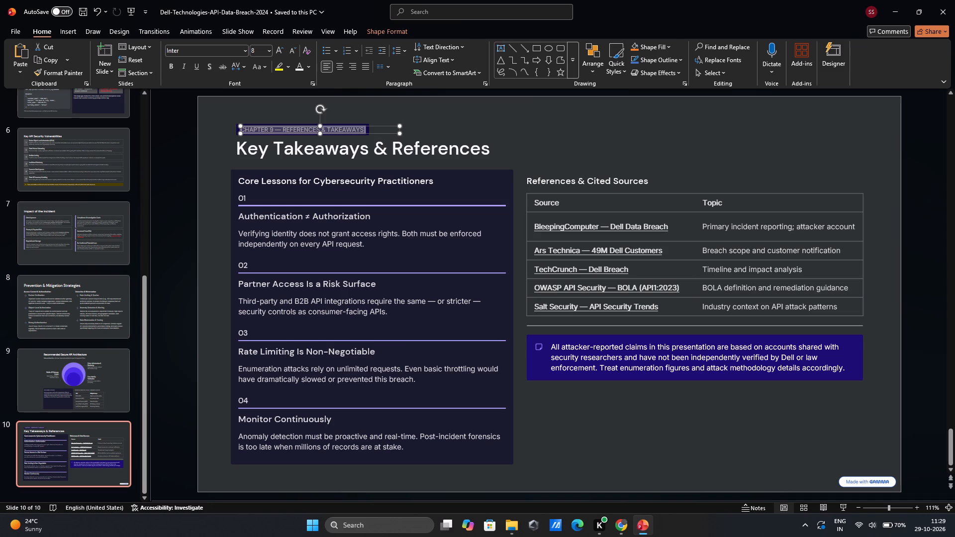
pyautogui.press('BackSpace')
pyautogui.click(376, 94)
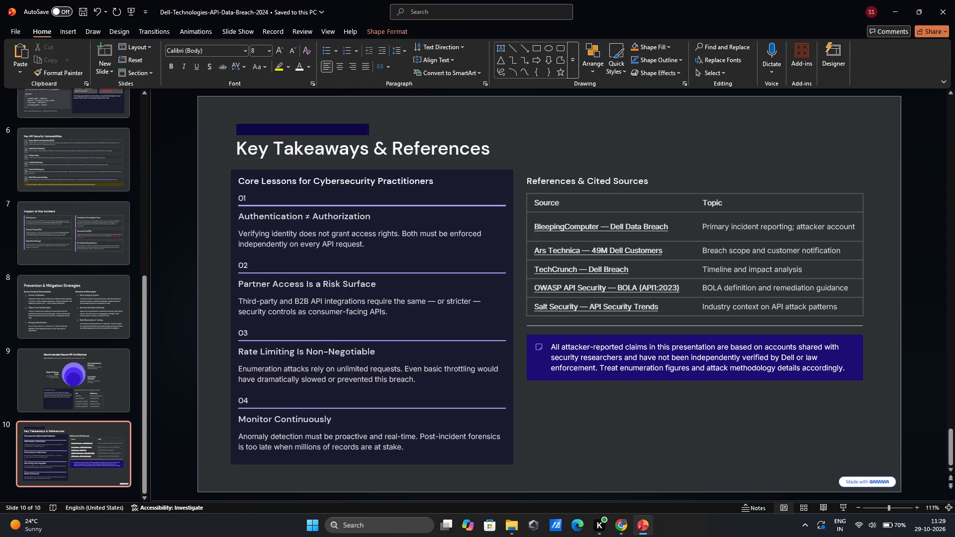
pyautogui.click(324, 133)
pyautogui.press('BackSpace')
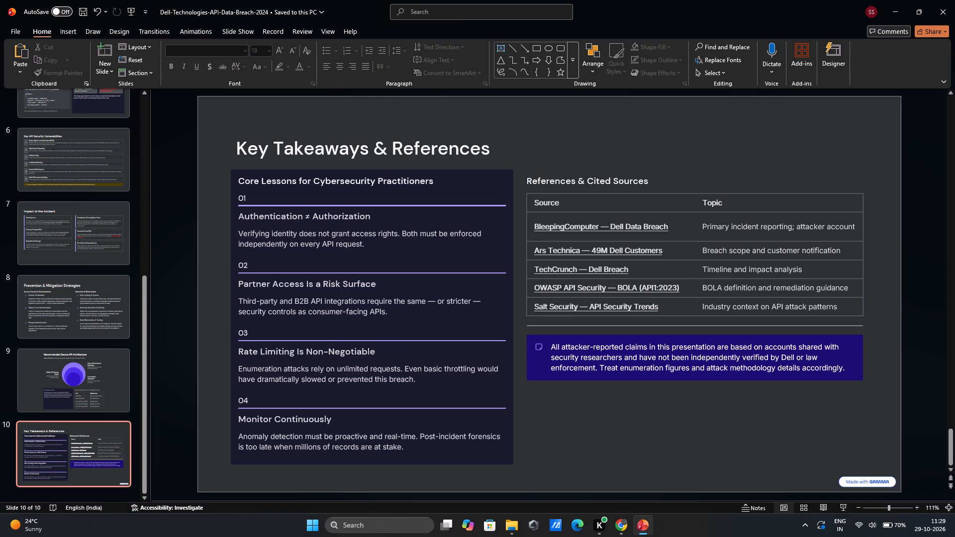
# Remove the attacker-reported claims note below the references table on slide 10, including its text, purple box and note icon.
pyautogui.click(581, 367)
pyautogui.hotkey('ctrl', 'a')
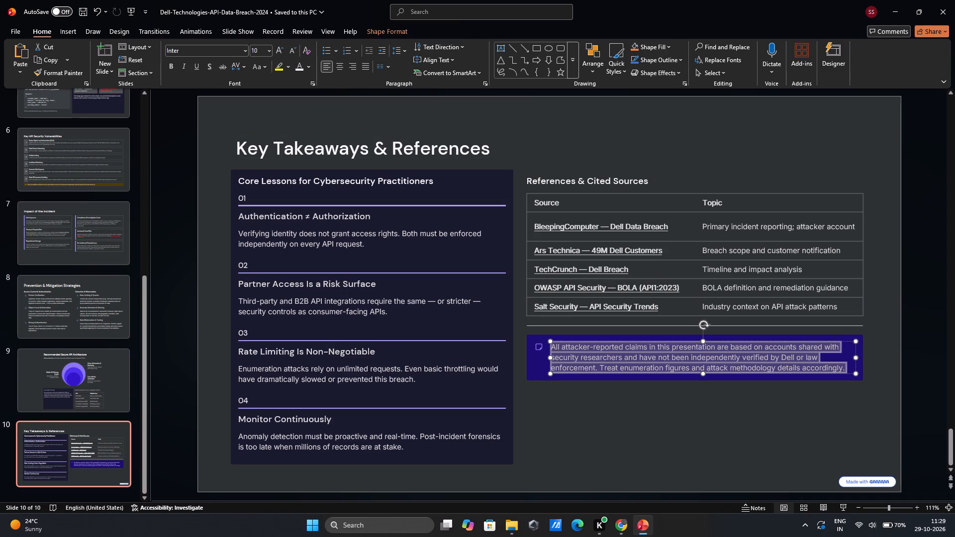
pyautogui.press('BackSpace')
pyautogui.click(542, 371)
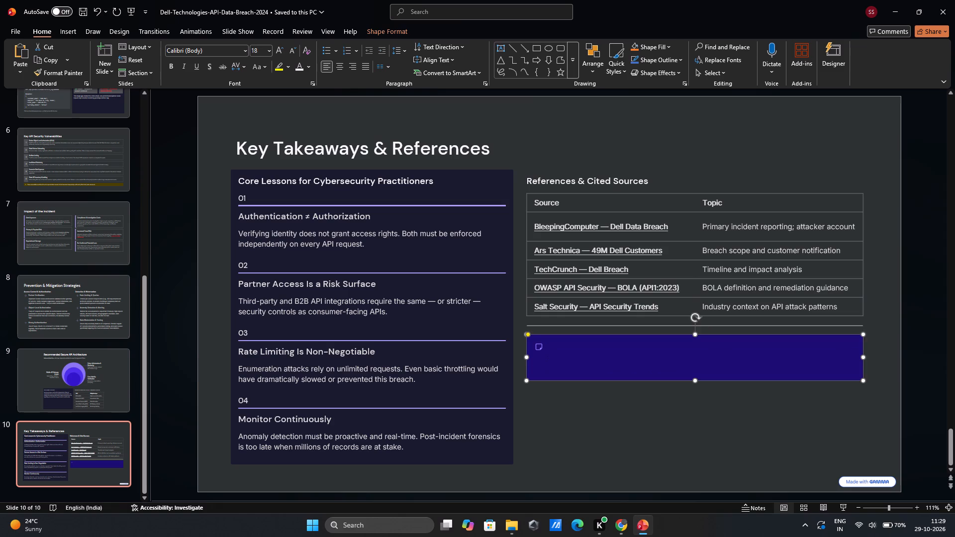
pyautogui.press('BackSpace')
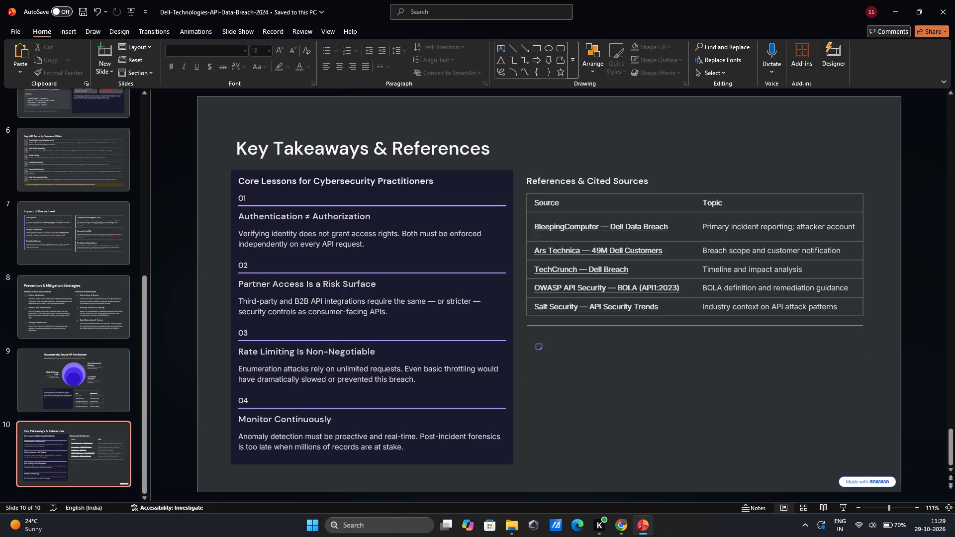
pyautogui.click(537, 343)
pyautogui.press('BackSpace')
# Paste the background patch on slide 10 and place it so it fully covers the Made with Gamma badge.
pyautogui.hotkey('ctrl', 'v')
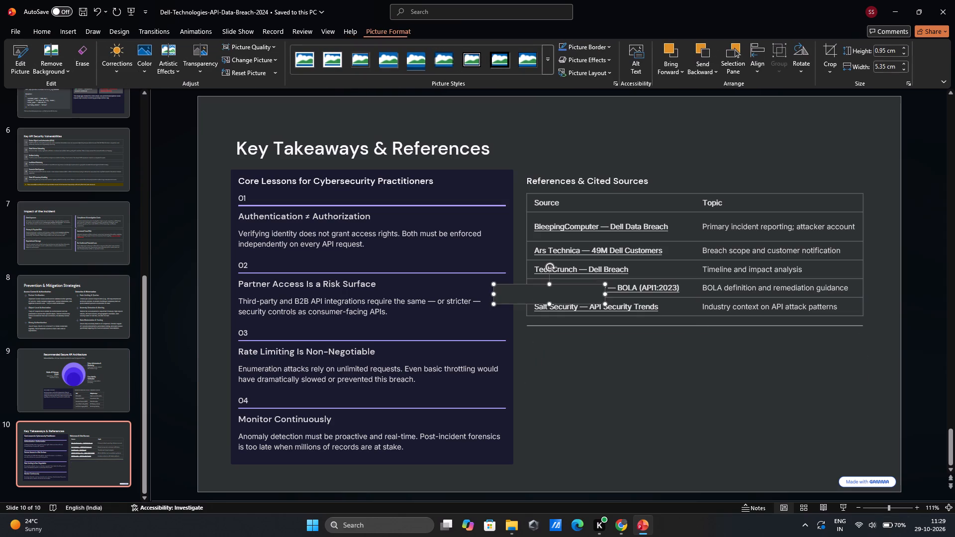
pyautogui.moveTo(576, 295); pyautogui.dragTo(801, 454)
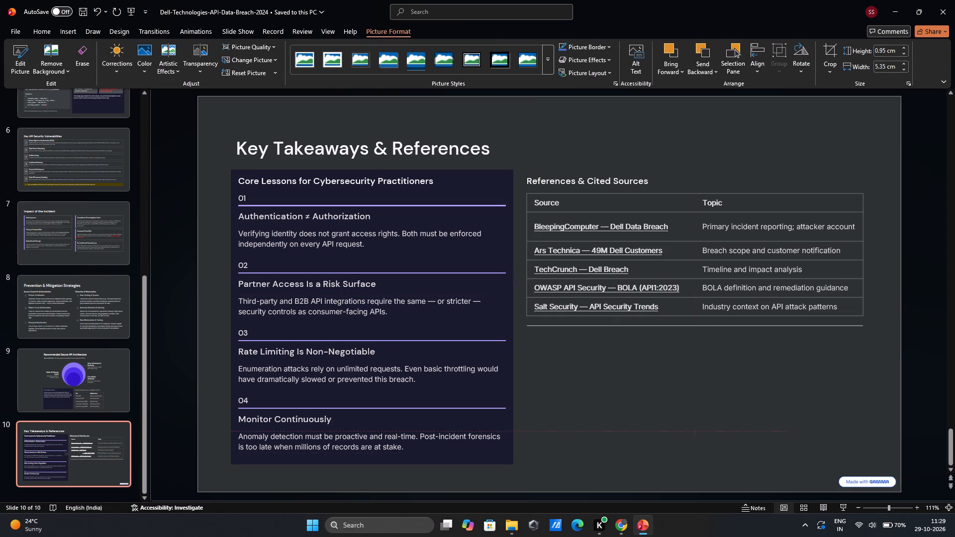
pyautogui.moveTo(801, 454); pyautogui.dragTo(865, 480)
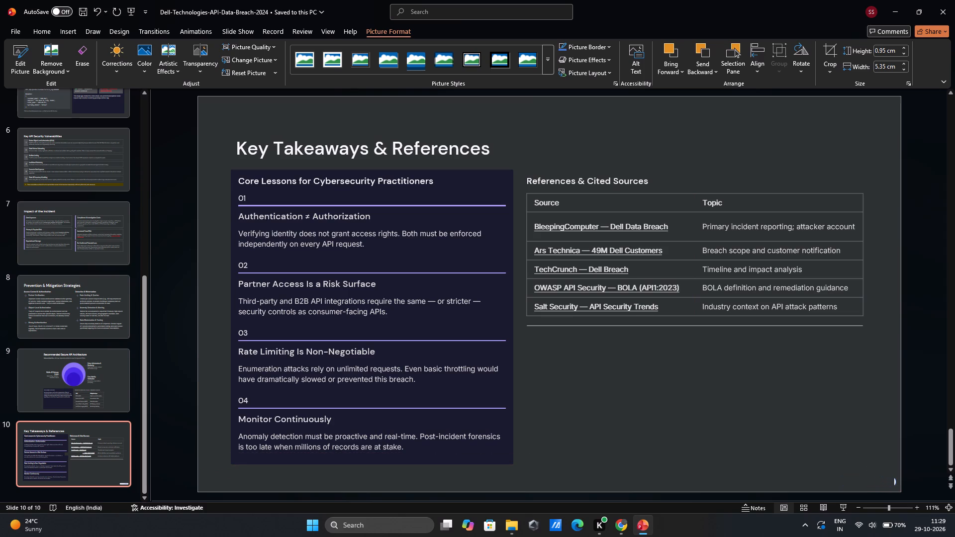
pyautogui.moveTo(865, 480); pyautogui.dragTo(867, 480)
# Review the edited slides, checking slide 9 and slides 1 to 4 for leftover labels, notes and Gamma badges.
pyautogui.scroll(-1, 18, 406)
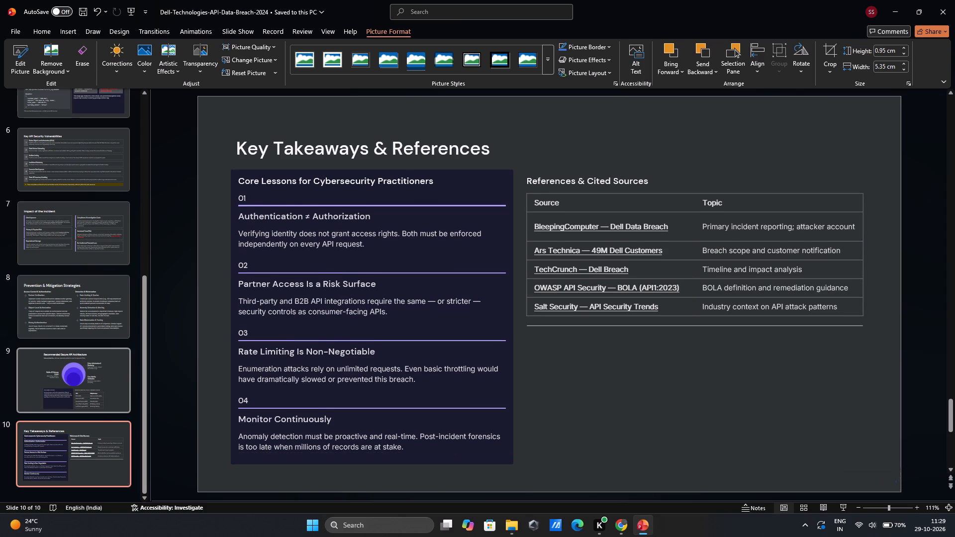
pyautogui.scroll(-1, 18, 406)
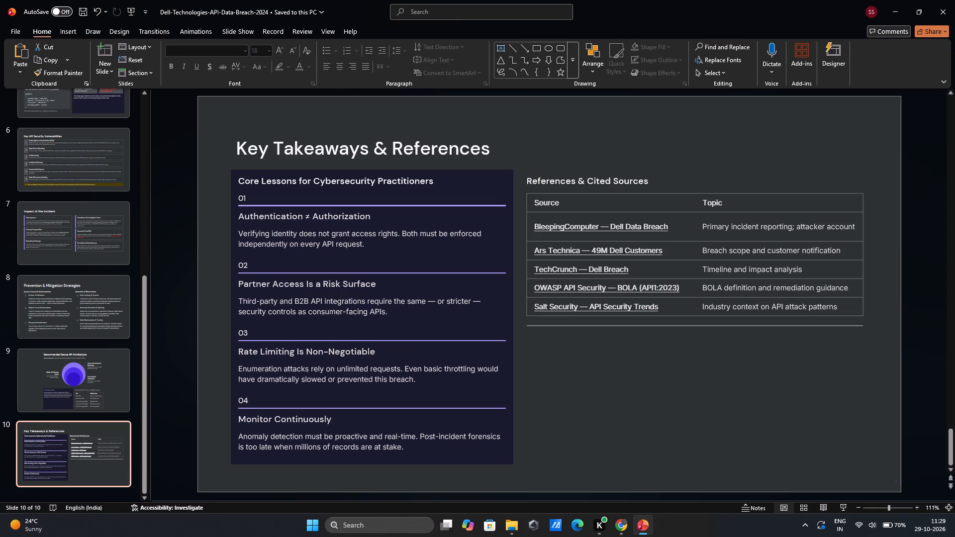
pyautogui.click(82, 391)
pyautogui.scroll(10, 81, 270)
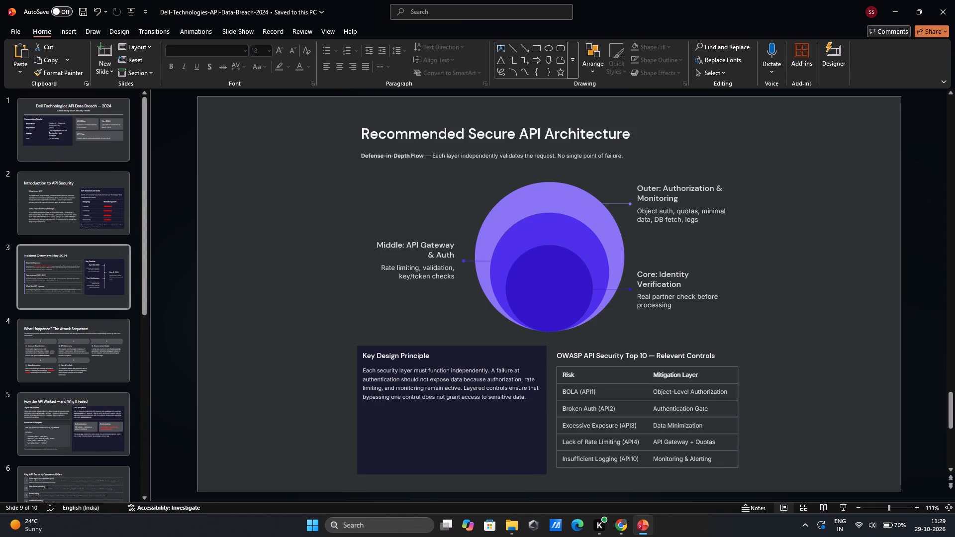
pyautogui.scroll(4, 81, 270)
pyautogui.click(66, 115)
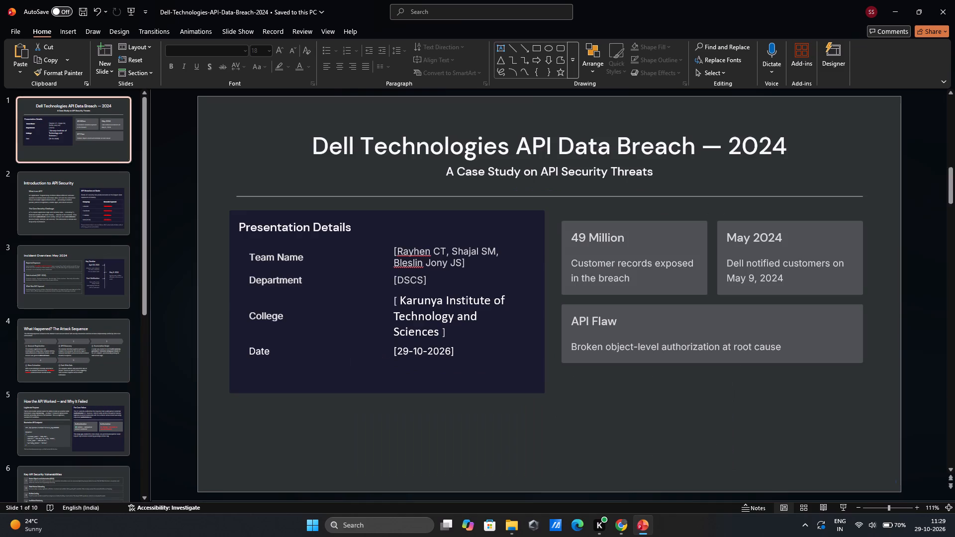
pyautogui.scroll(-1, 130, 342)
pyautogui.scroll(1, 130, 342)
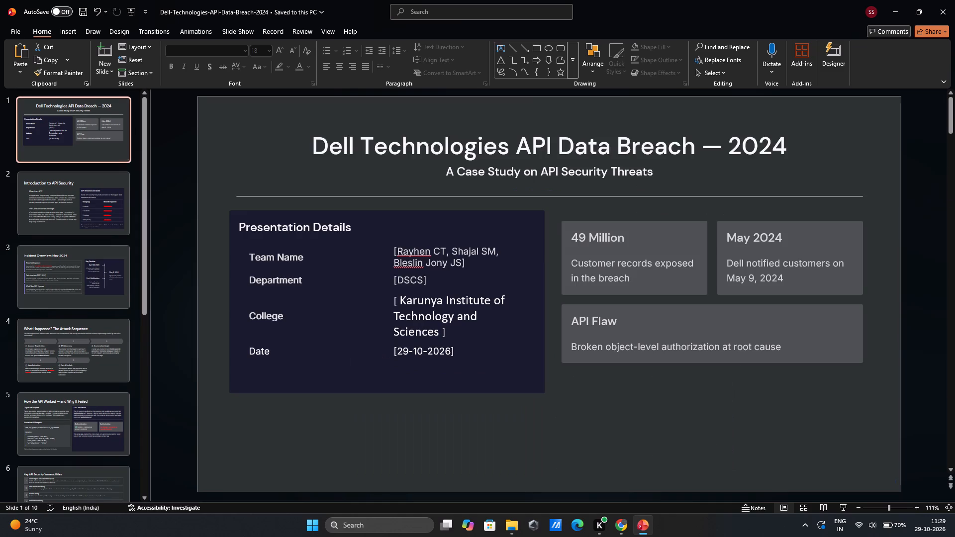
pyautogui.click(65, 200)
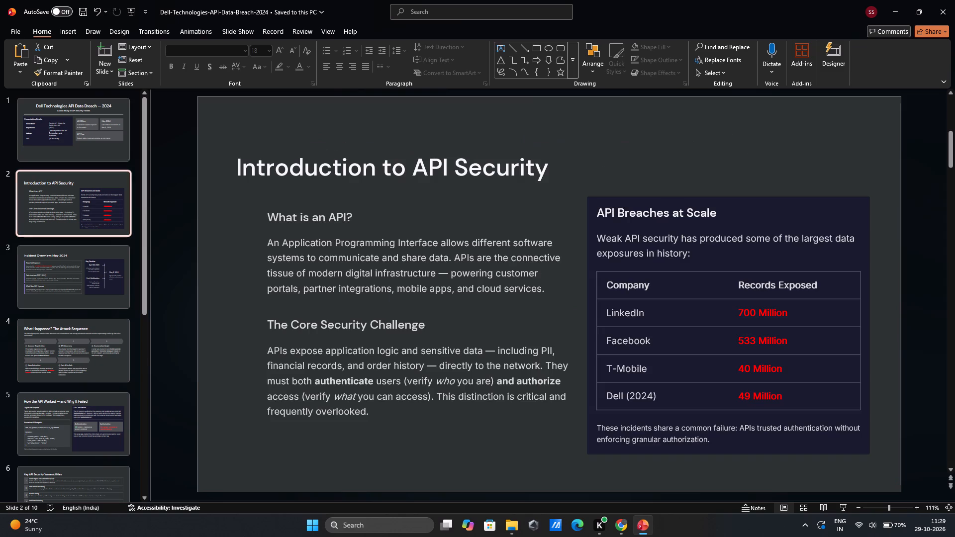
pyautogui.click(82, 265)
pyautogui.click(103, 354)
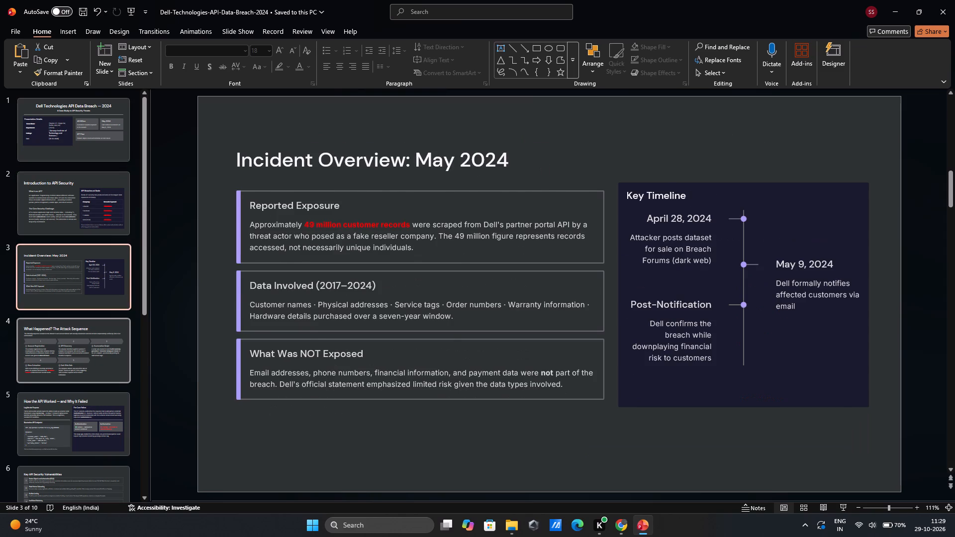
pyautogui.scroll(-1, 103, 354)
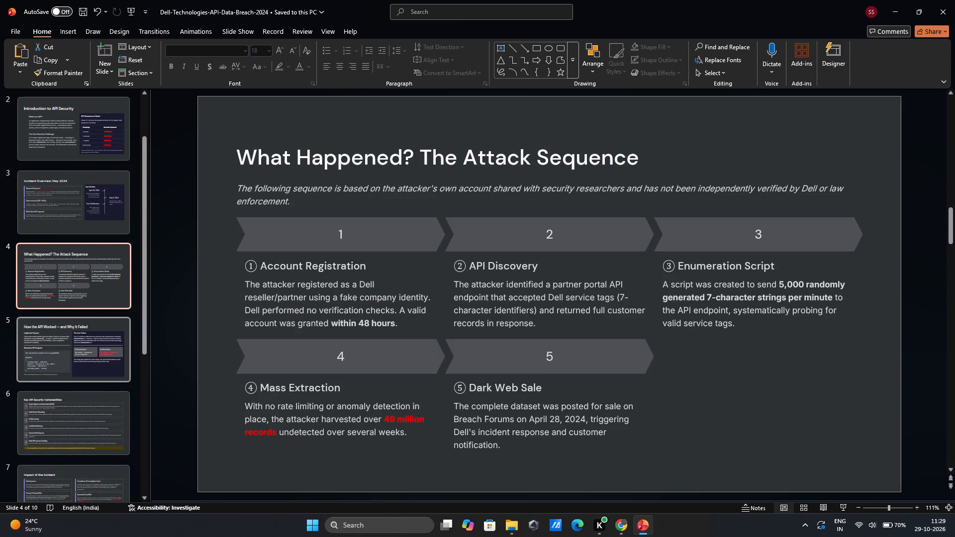
# On slide 6, Key API Security Vulnerabilities, remove the inferred-vulnerabilities note at the bottom, including its text, yellow-brown bar and warning icon.
pyautogui.click(109, 429)
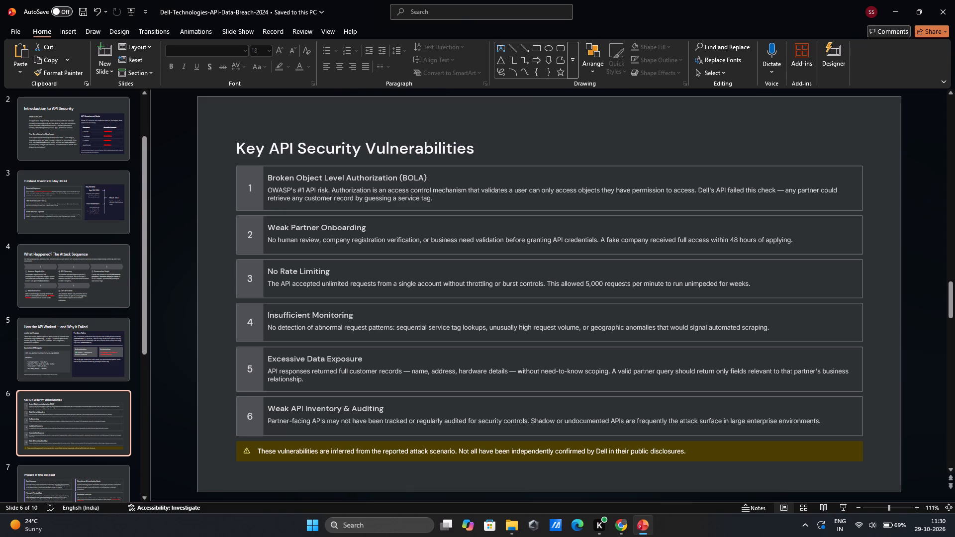
pyautogui.click(407, 450)
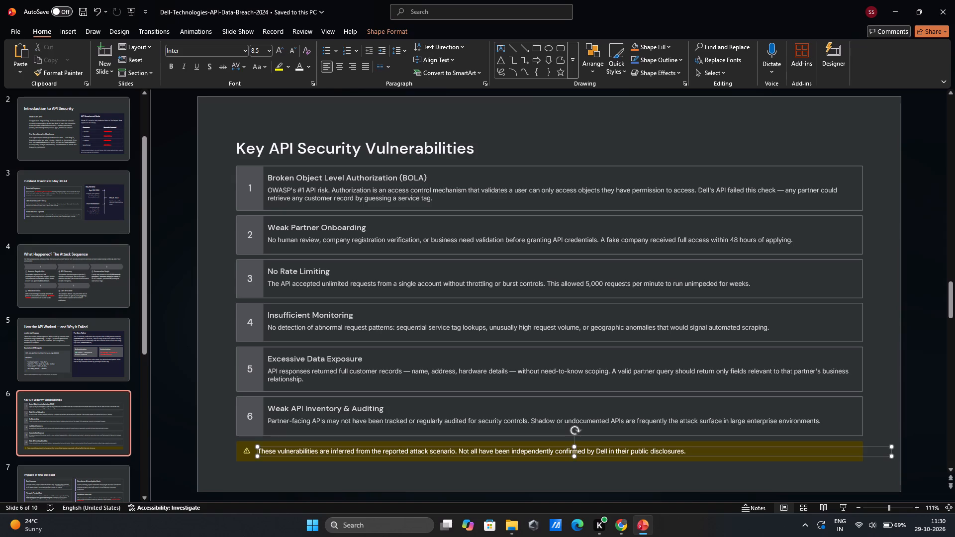
pyautogui.click(478, 466)
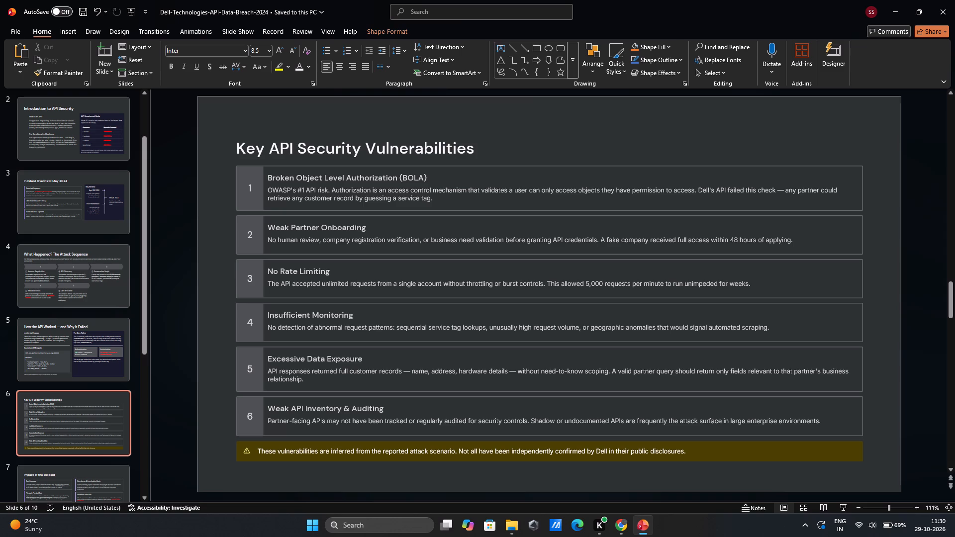
pyautogui.click(685, 456)
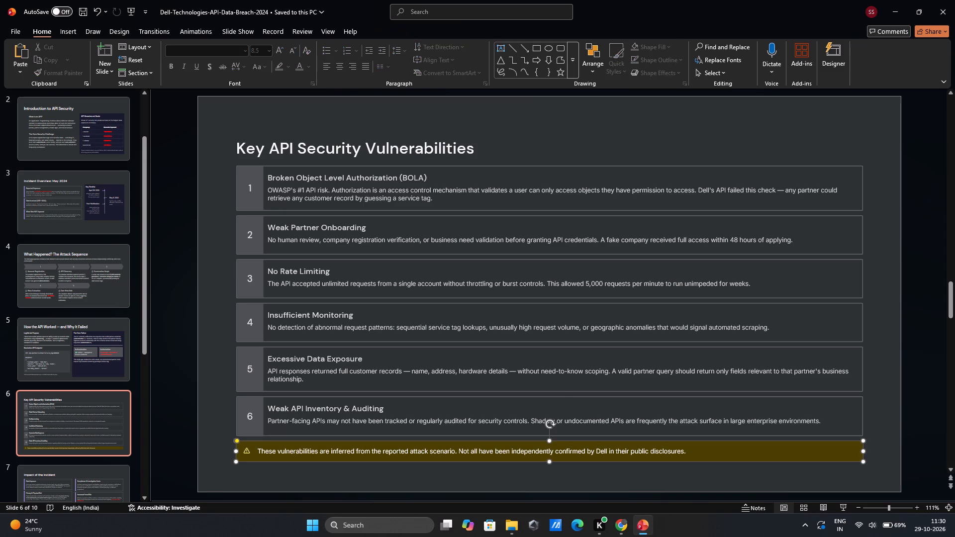
pyautogui.hotkey('ctrl', 'a')
pyautogui.click(655, 456)
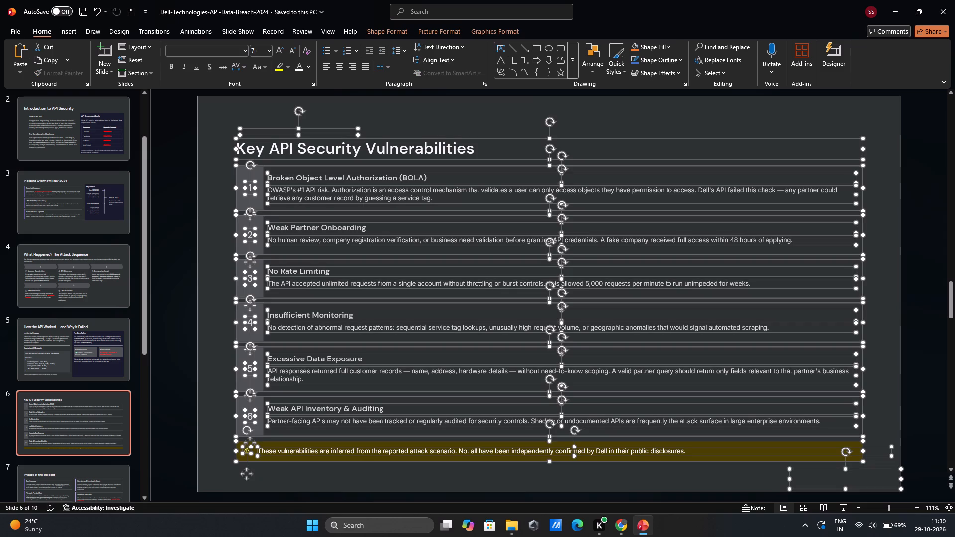
pyautogui.click(706, 456)
pyautogui.click(661, 481)
pyautogui.click(665, 452)
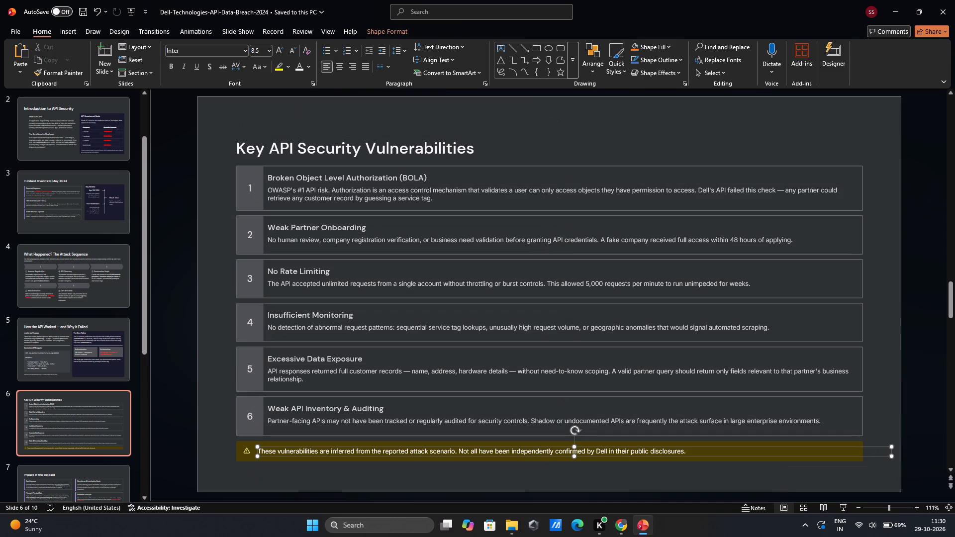
pyautogui.hotkey('ctrl', 'a')
pyautogui.press('BackSpace')
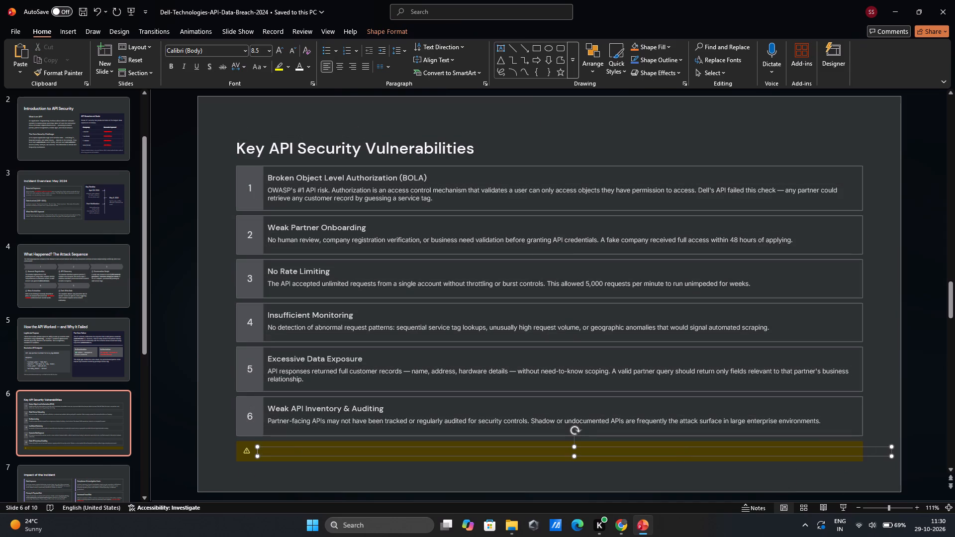
pyautogui.click(738, 472)
pyautogui.click(732, 454)
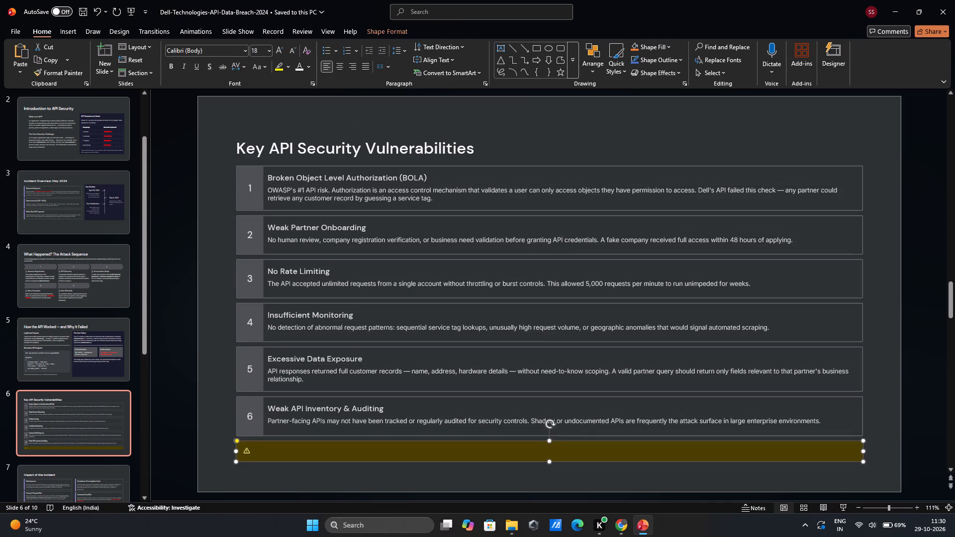
pyautogui.press('BackSpace')
pyautogui.click(250, 451)
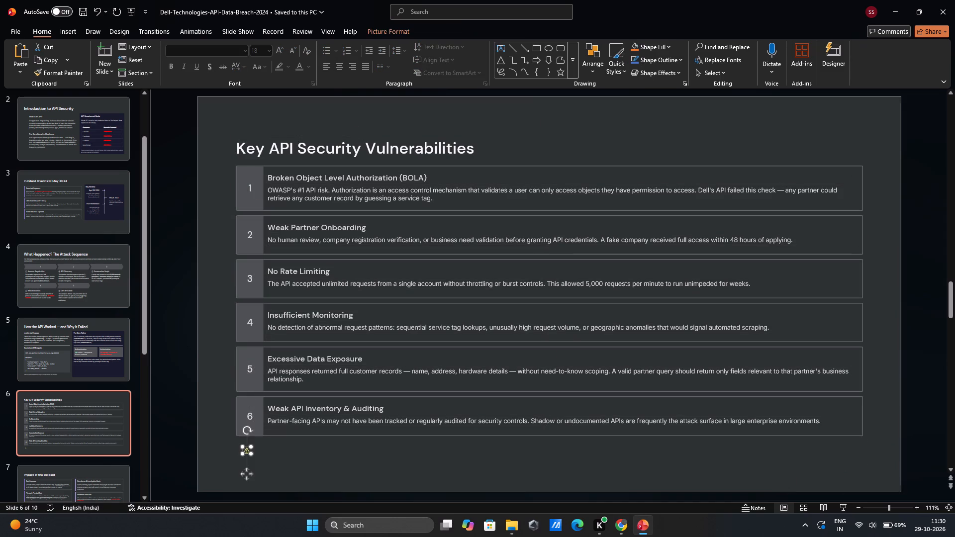
pyautogui.press('BackSpace')
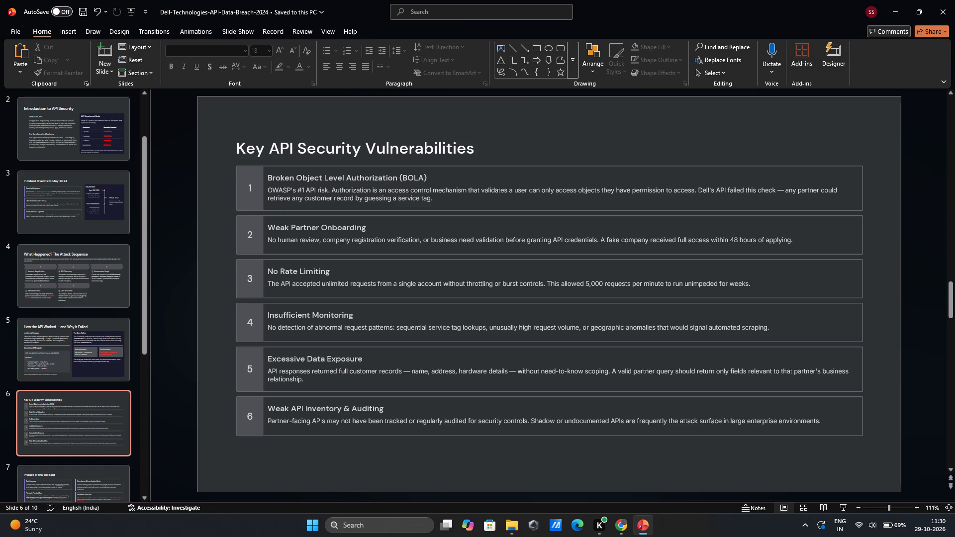
# Look through the slide deck again, checking slides 10, 1 and 2 for leftover labels, notes and Gamma badges.
pyautogui.click(98, 357)
pyautogui.click(94, 394)
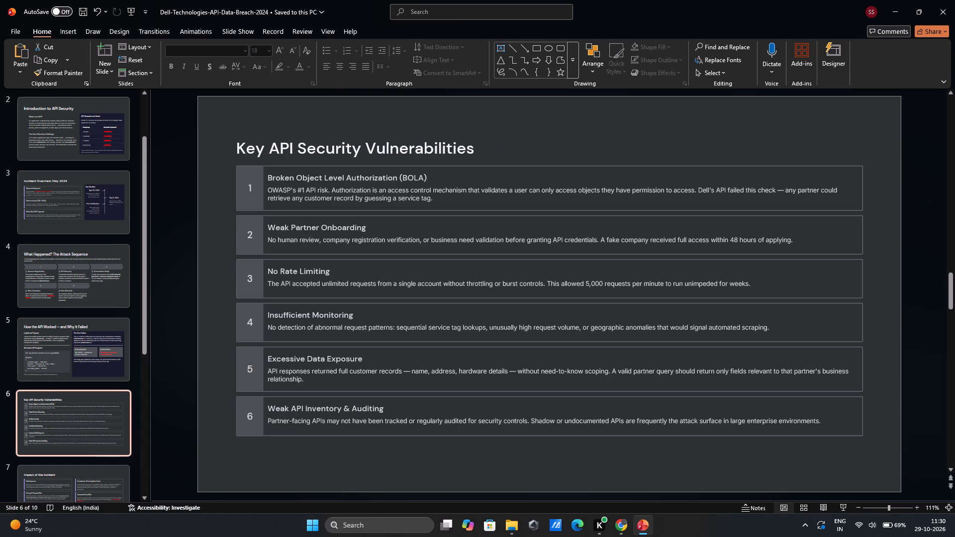
pyautogui.scroll(-5, 94, 394)
pyautogui.click(96, 461)
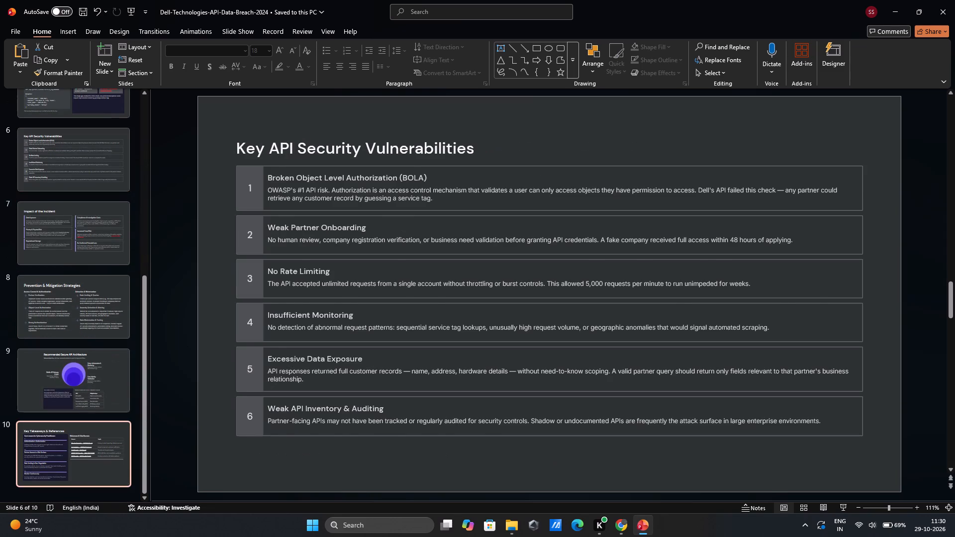
pyautogui.scroll(7, 79, 277)
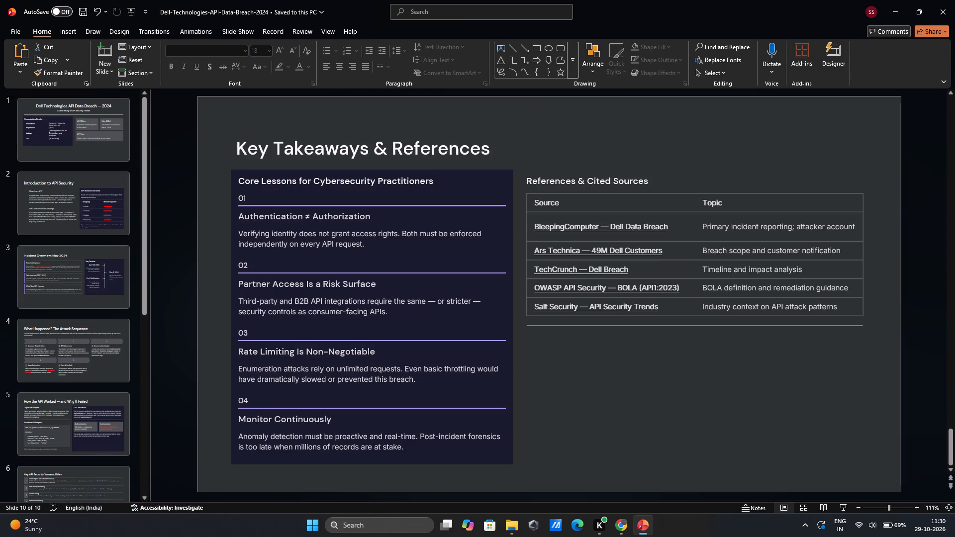
pyautogui.click(92, 136)
pyautogui.click(103, 206)
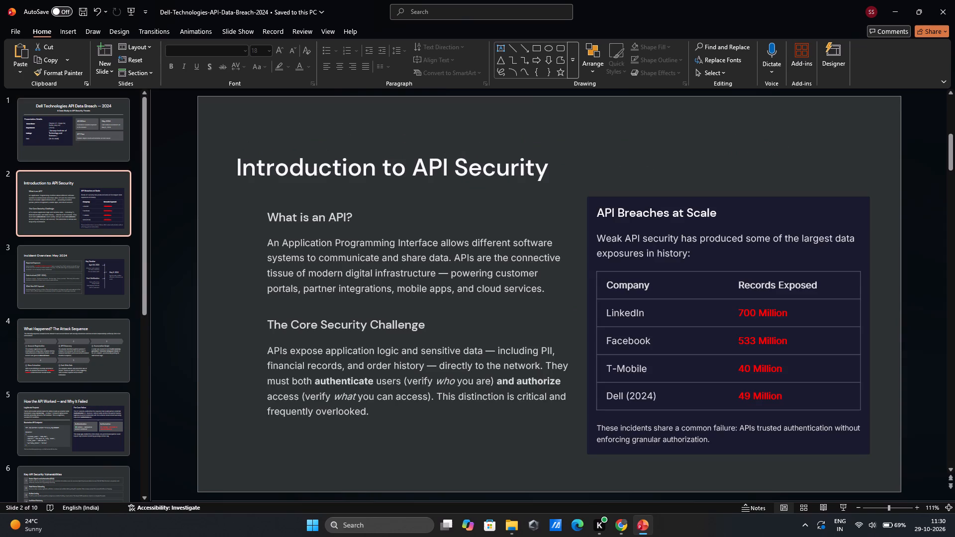
pyautogui.scroll(-10, 268, 303)
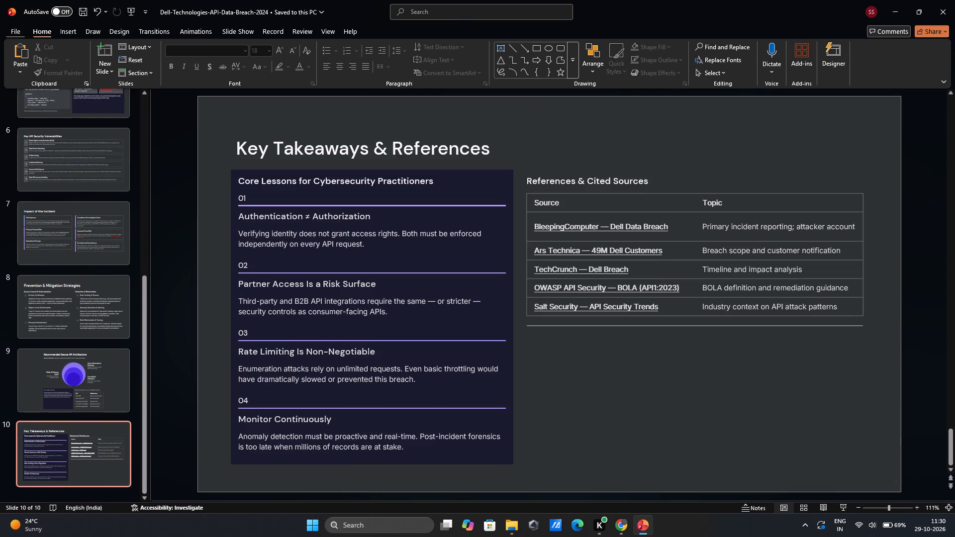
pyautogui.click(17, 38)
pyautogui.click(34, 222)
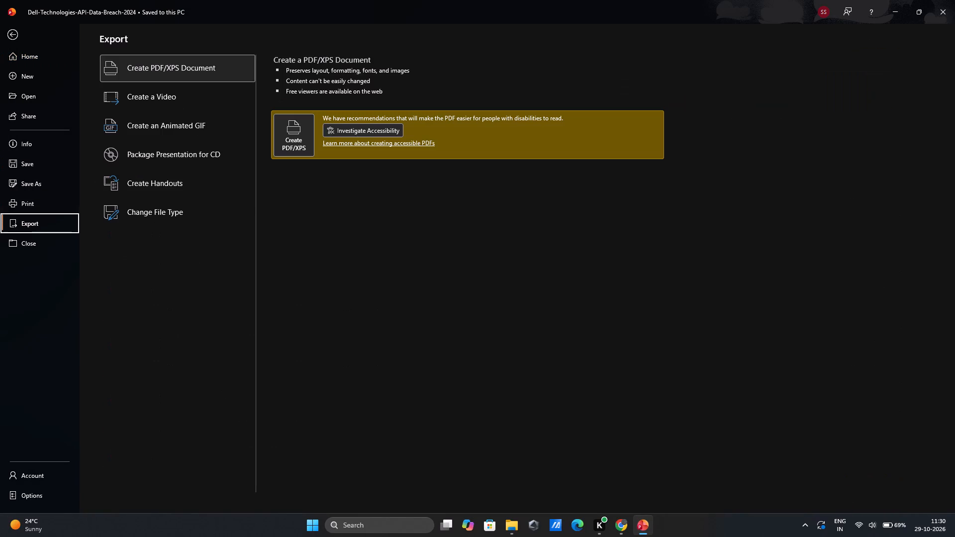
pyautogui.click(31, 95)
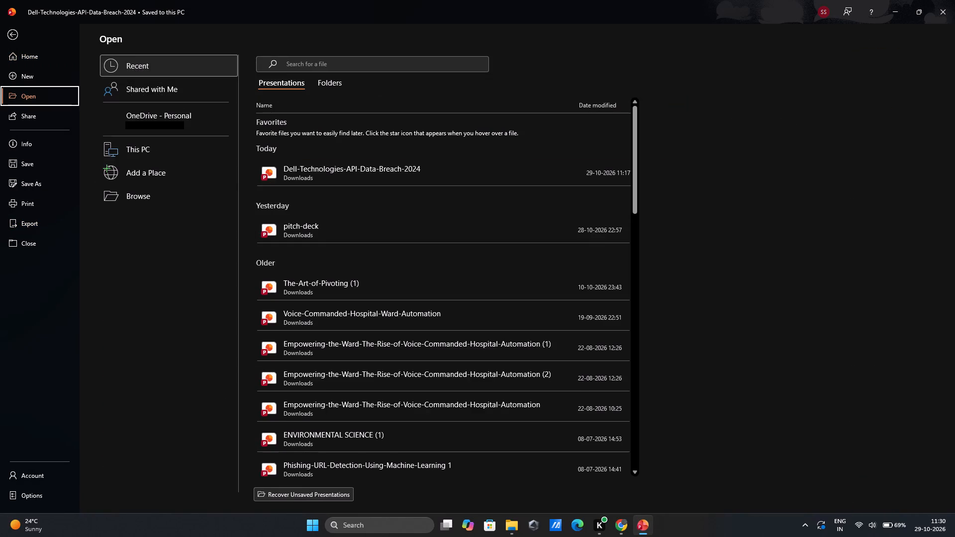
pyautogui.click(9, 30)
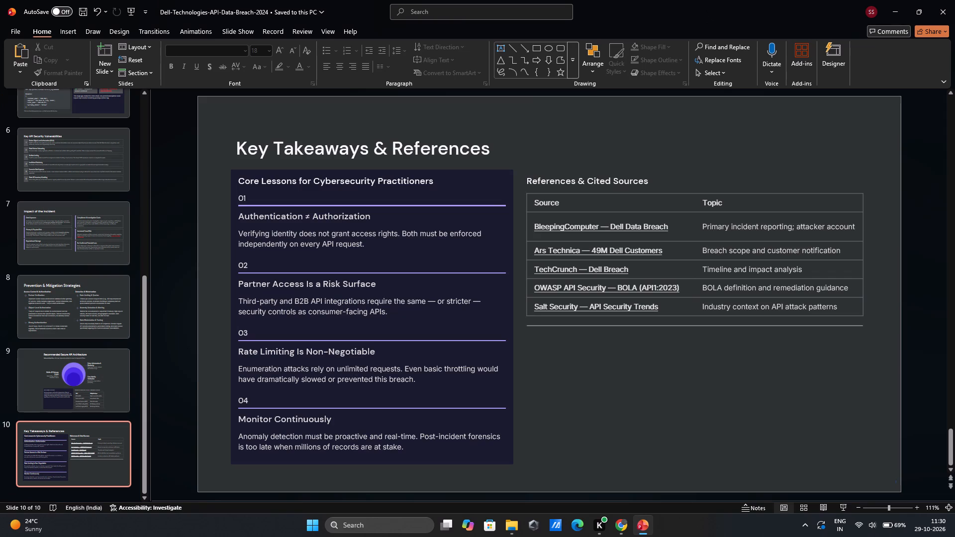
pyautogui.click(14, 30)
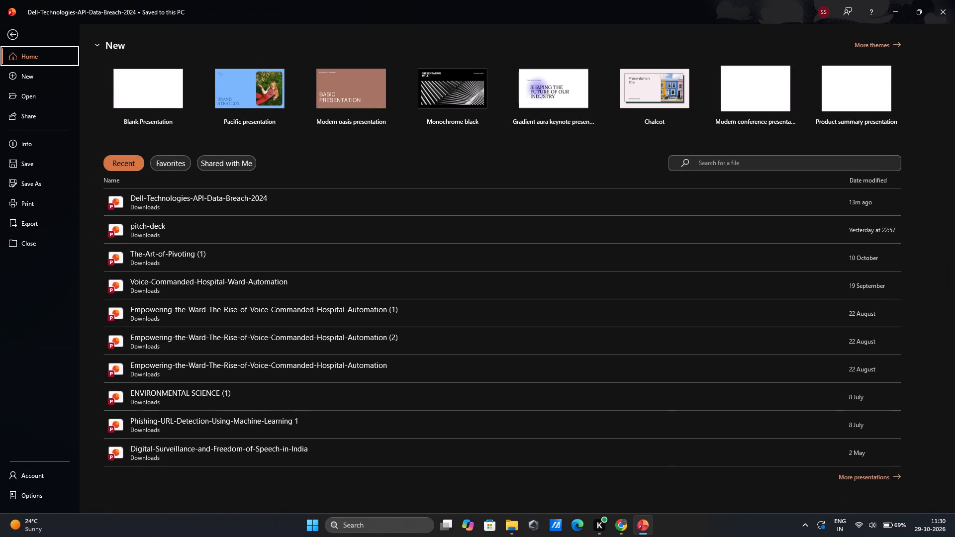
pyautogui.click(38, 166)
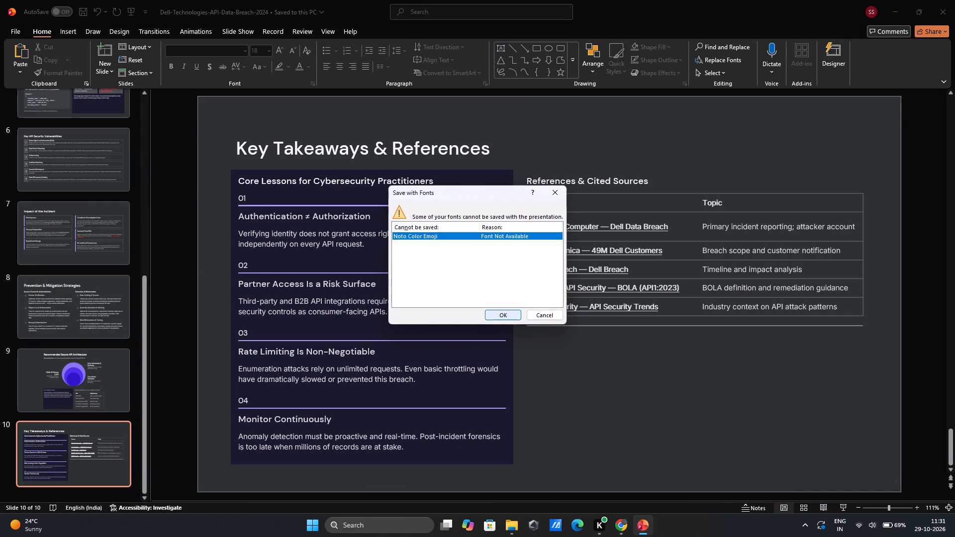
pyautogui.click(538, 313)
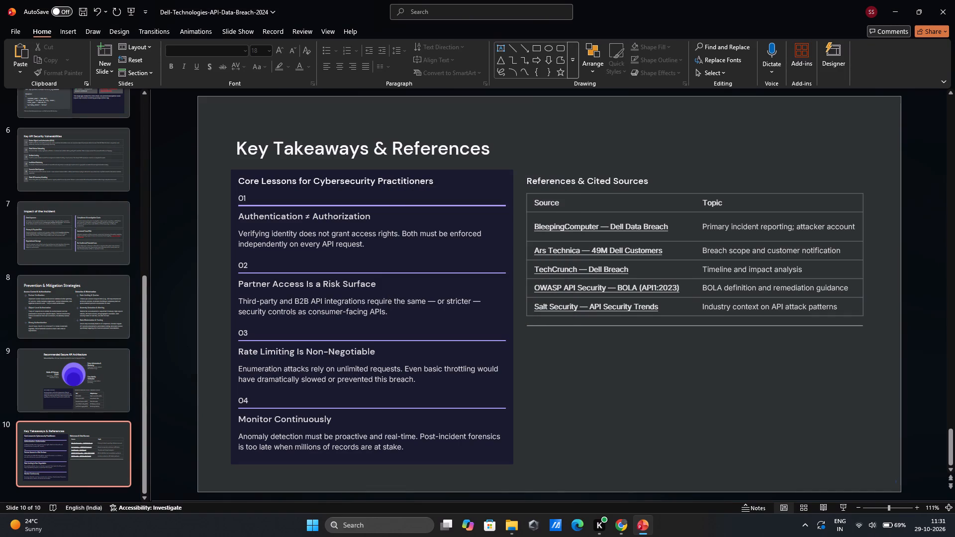
# Save the presentation under its existing name, proceeding without the unavailable Noto Color Emoji font.
pyautogui.click(17, 34)
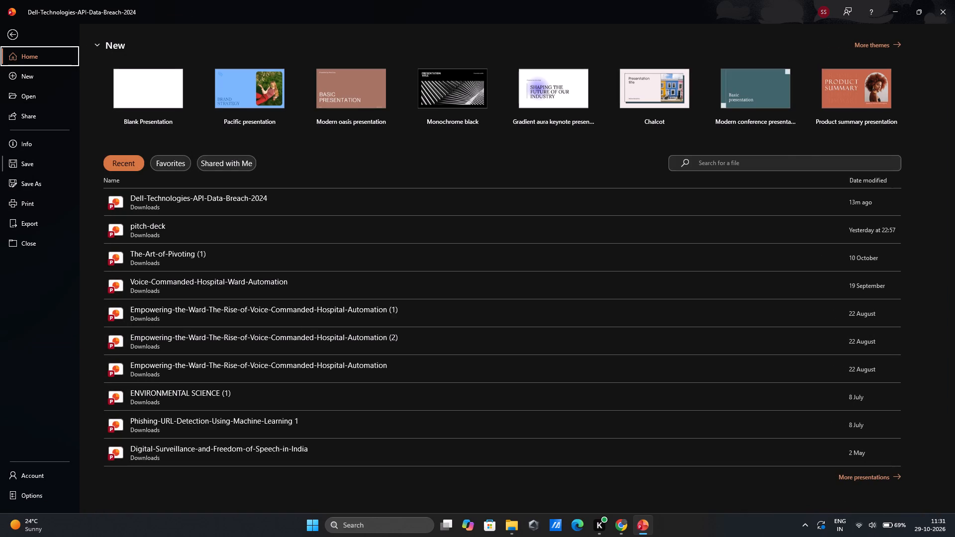
pyautogui.click(40, 160)
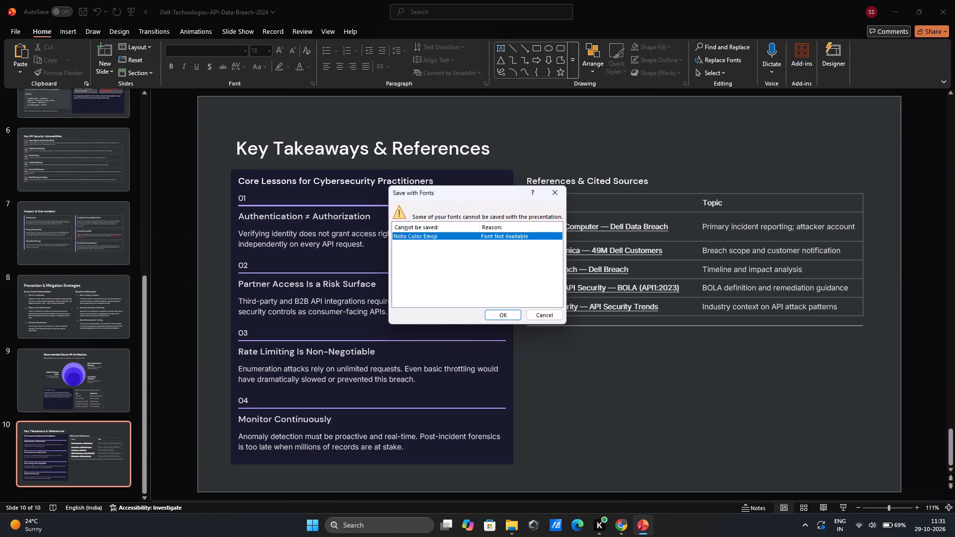
pyautogui.click(498, 314)
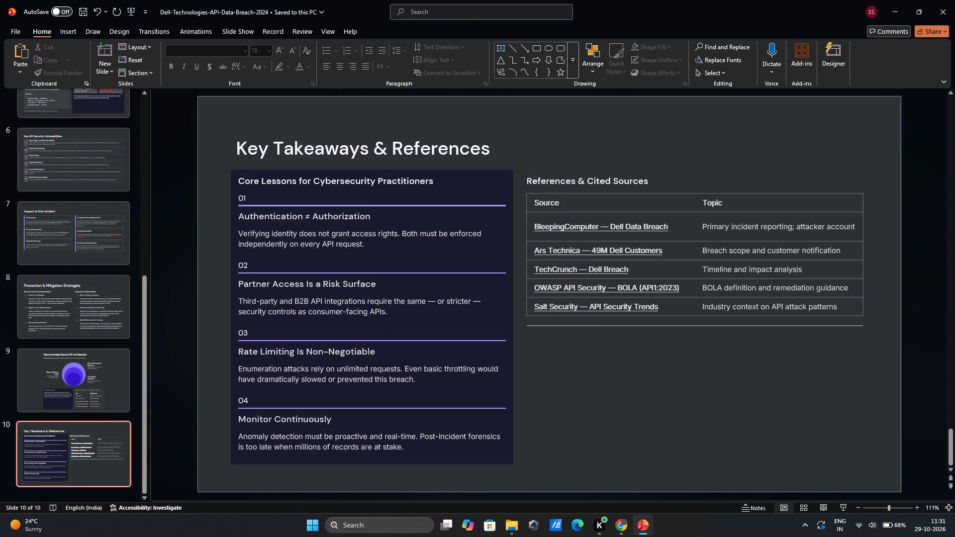
# Close the Chrome browser window and open the Dell-Technologies-API-Data-Breach-2024 PowerPoint file from the Downloads folder.
pyautogui.click(888, 0)
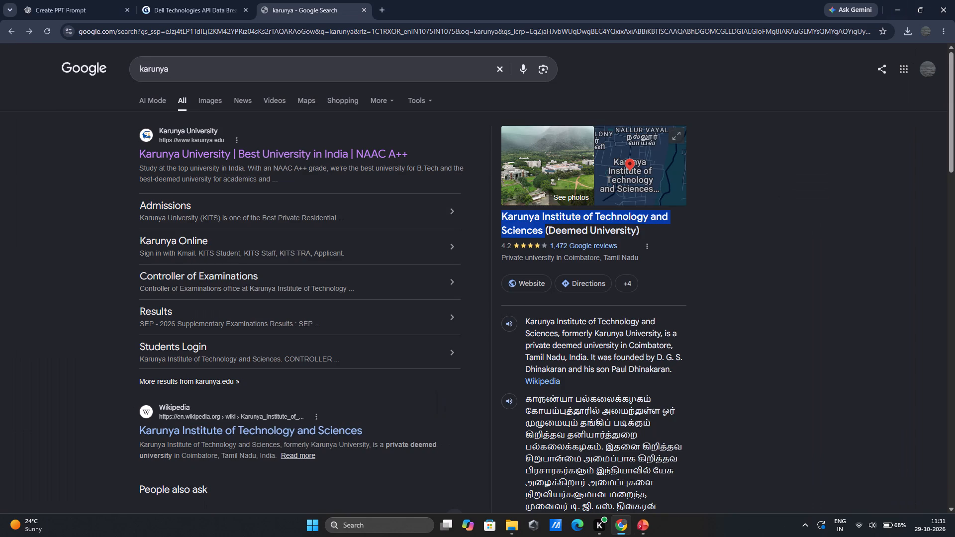
pyautogui.click(954, 5)
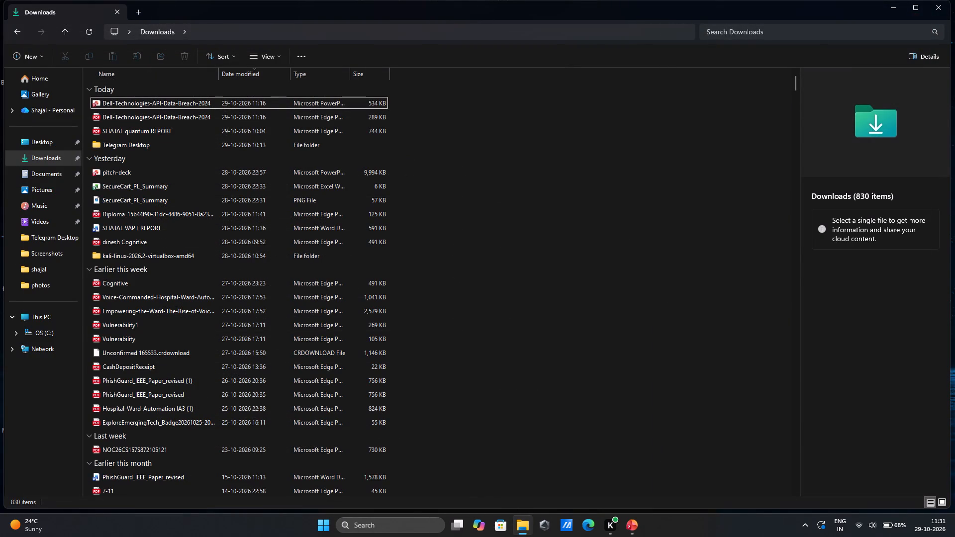
pyautogui.doubleClick(217, 102)
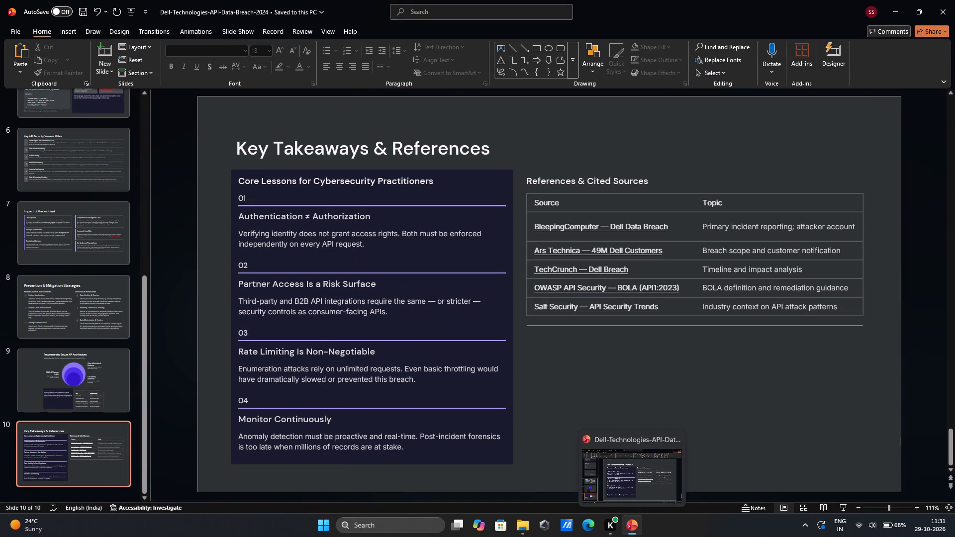
# Review the saved presentation slide by slide from slide 1 to slide 10, checking the cleaned-up layout and content.
pyautogui.scroll(12, 66, 219)
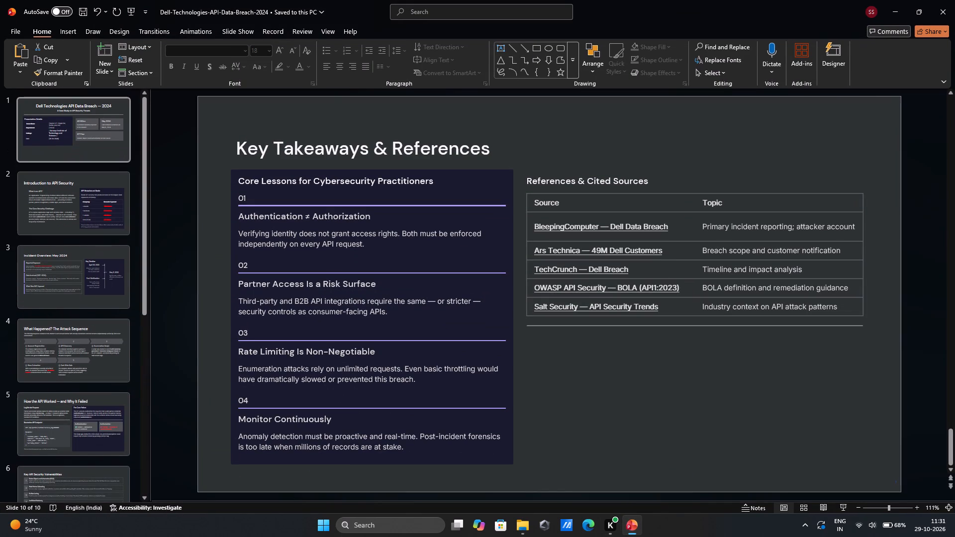
pyautogui.click(99, 151)
pyautogui.press('Down')
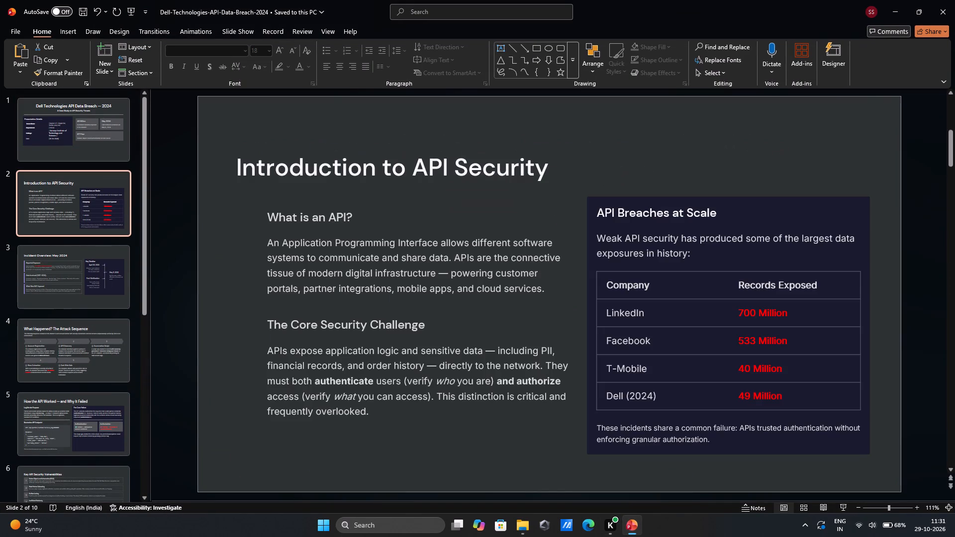
pyautogui.press('Down')
pyautogui.press('Down')
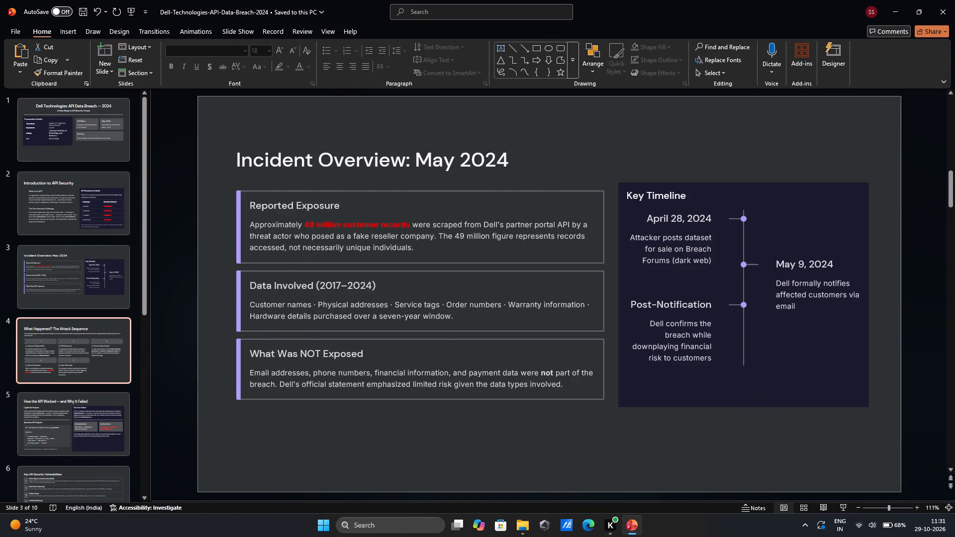
pyautogui.press('Down')
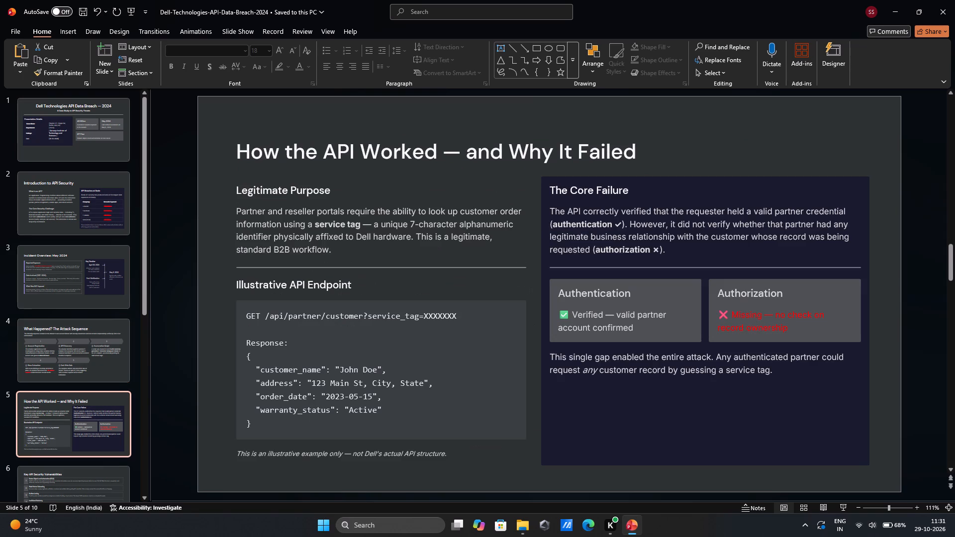
pyautogui.scroll(-2, 74, 261)
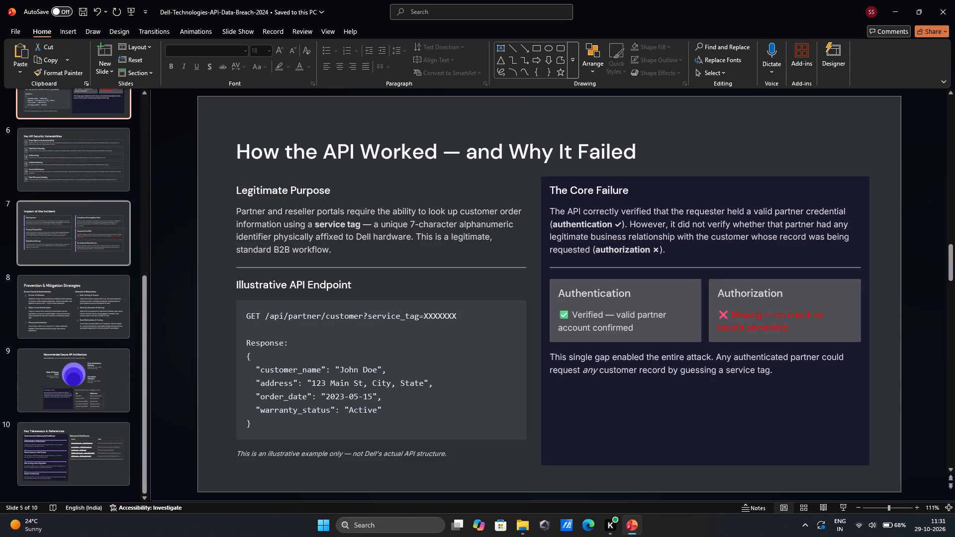
pyautogui.click(86, 169)
pyautogui.press('Down')
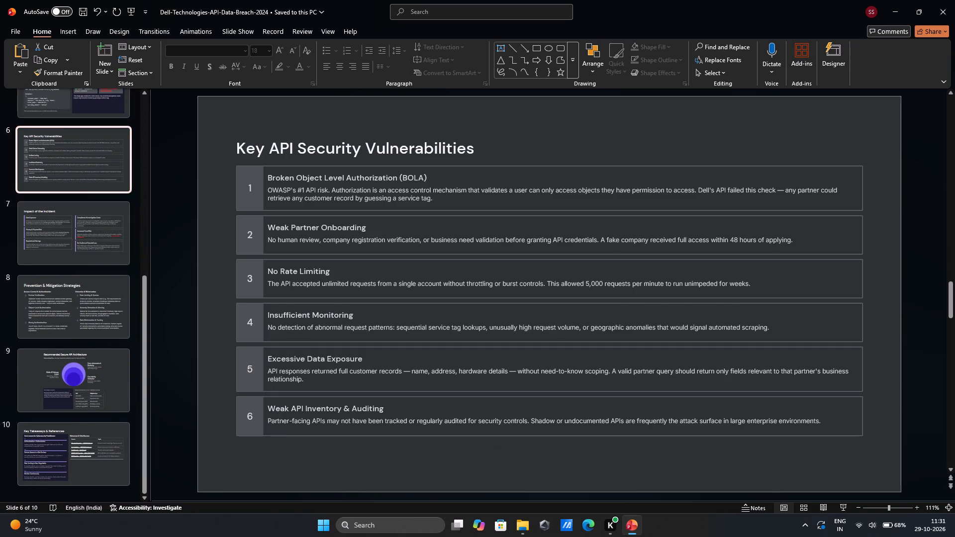
pyautogui.press('Down')
pyautogui.press('Down')
pyautogui.press('Down')
pyautogui.press('Down')
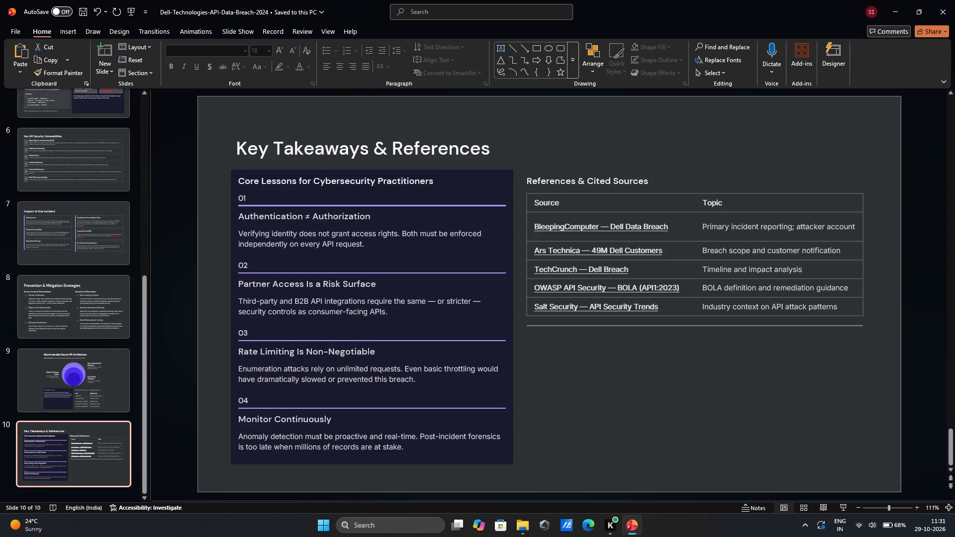
# Review the presentation in reverse order from slide 10 to the title slide, checking each slide's layout and content.
pyautogui.press('Up')
pyautogui.press('Up')
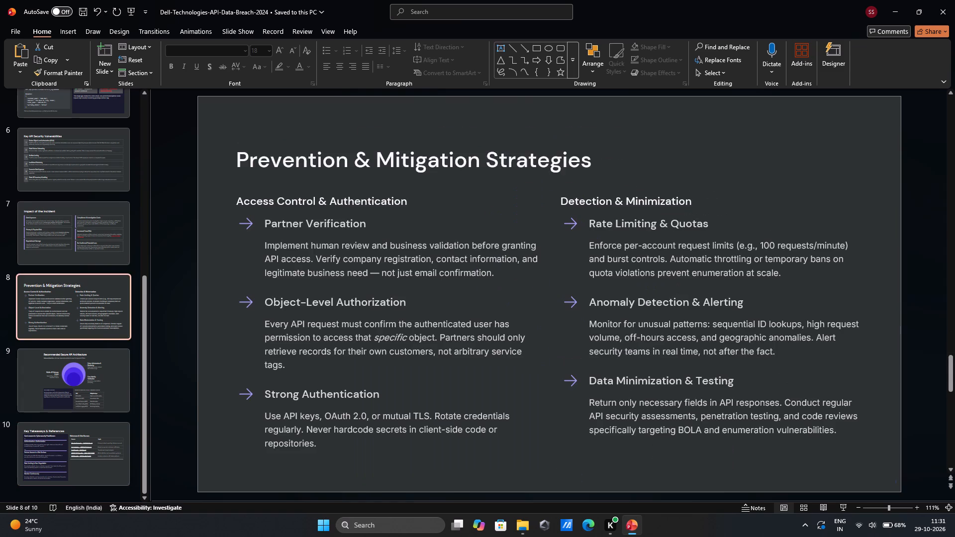
pyautogui.press('Up')
pyautogui.press('Up')
pyautogui.press('Up')
pyautogui.press('Up')
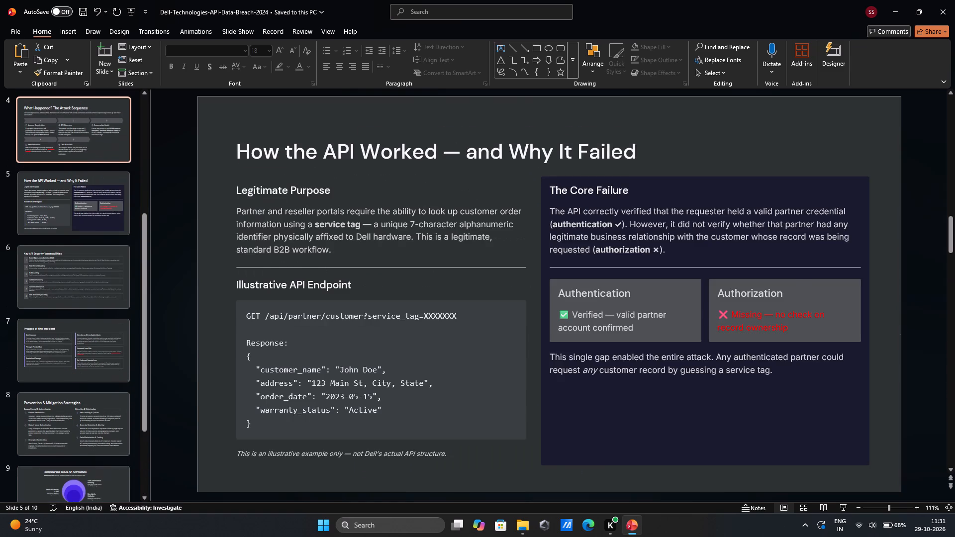
pyautogui.press('Up')
pyautogui.press('Up')
pyautogui.press('Up')
pyautogui.press('Up')
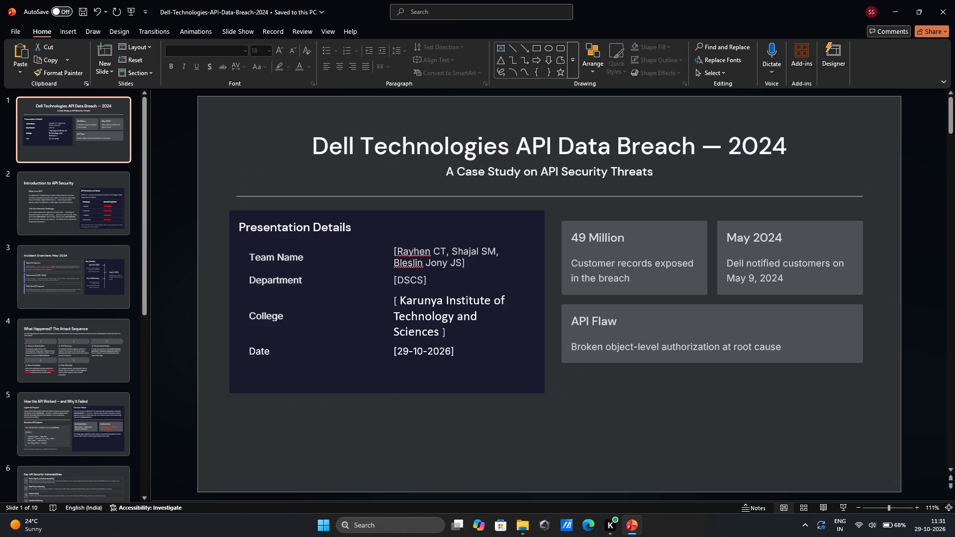
# Check slides 2 to 6 in order, followed by the Key Takeaways & References slide.
pyautogui.click(79, 189)
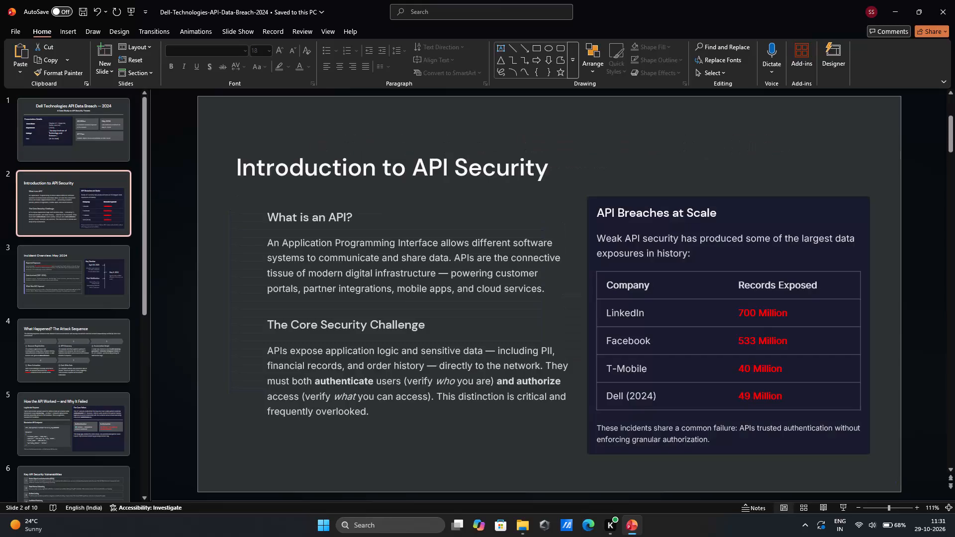
pyautogui.click(92, 266)
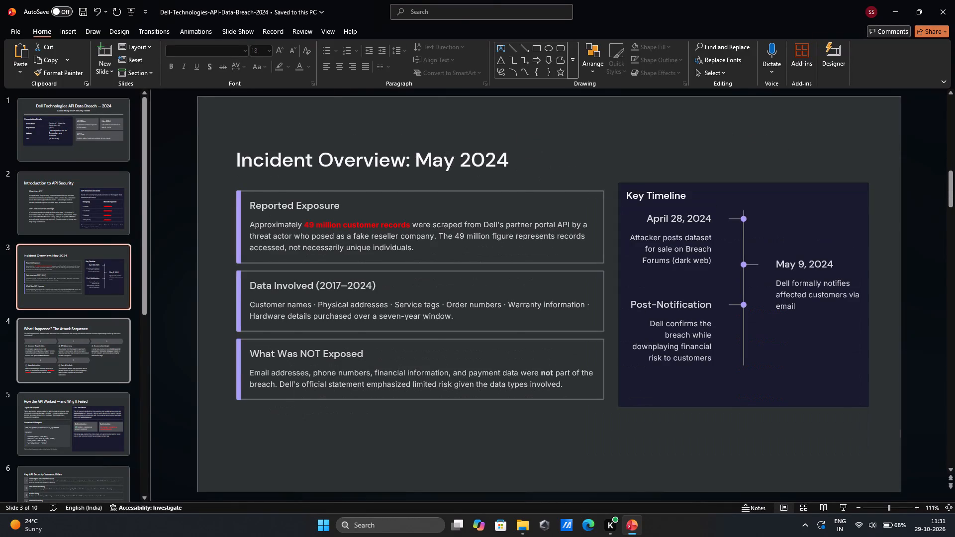
pyautogui.click(110, 368)
pyautogui.click(98, 430)
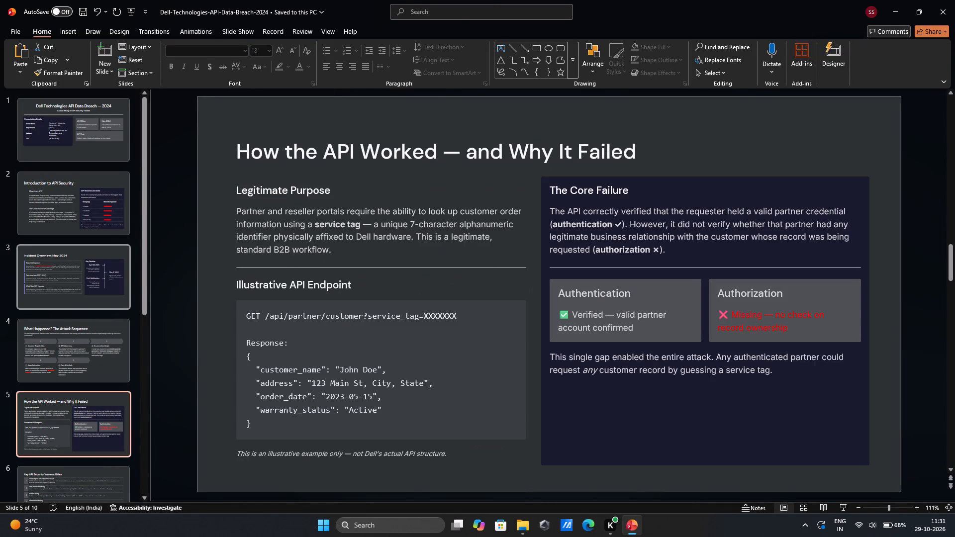
pyautogui.scroll(-1, 78, 282)
pyautogui.click(99, 402)
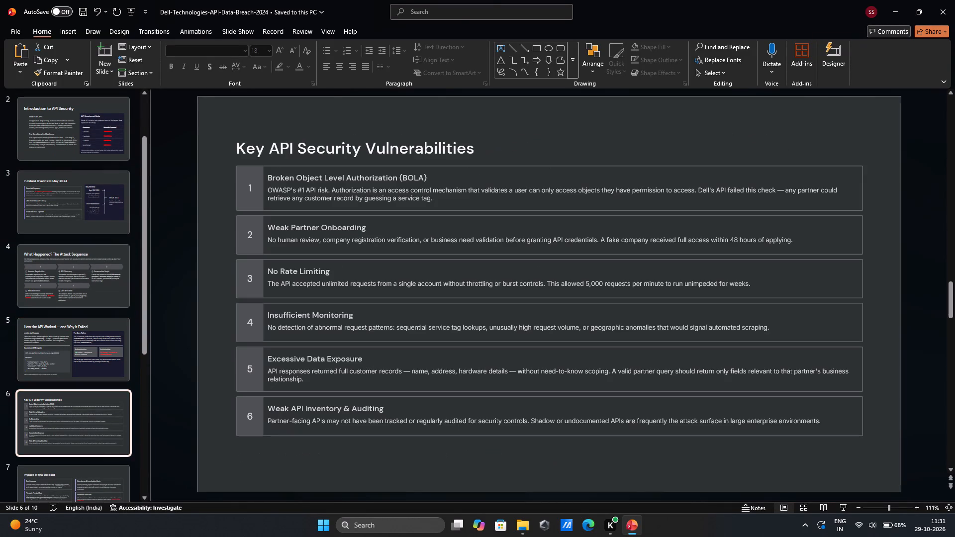
pyautogui.scroll(-2, 99, 402)
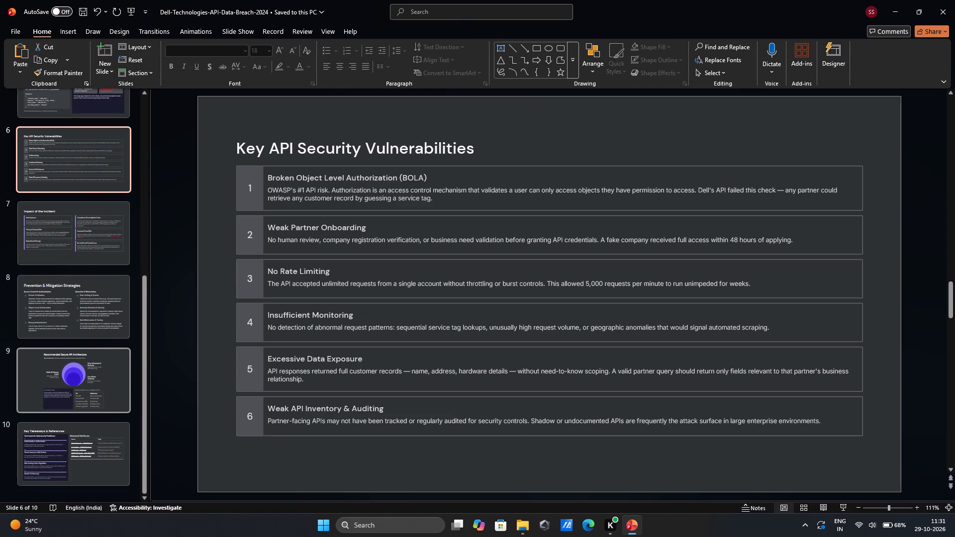
pyautogui.click(97, 424)
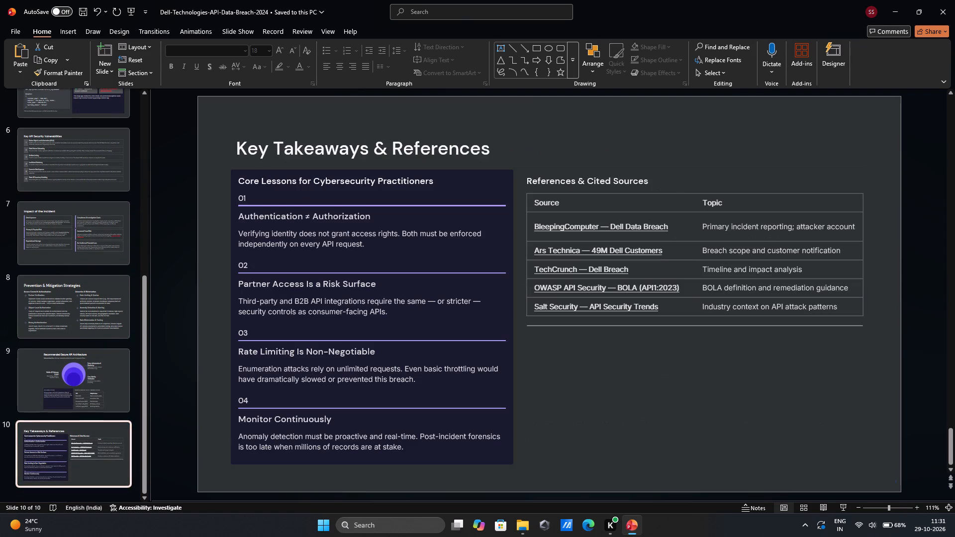
# Check slides 9, 8, 7 and 6 in reverse order and return to the title slide.
pyautogui.click(110, 386)
pyautogui.click(104, 296)
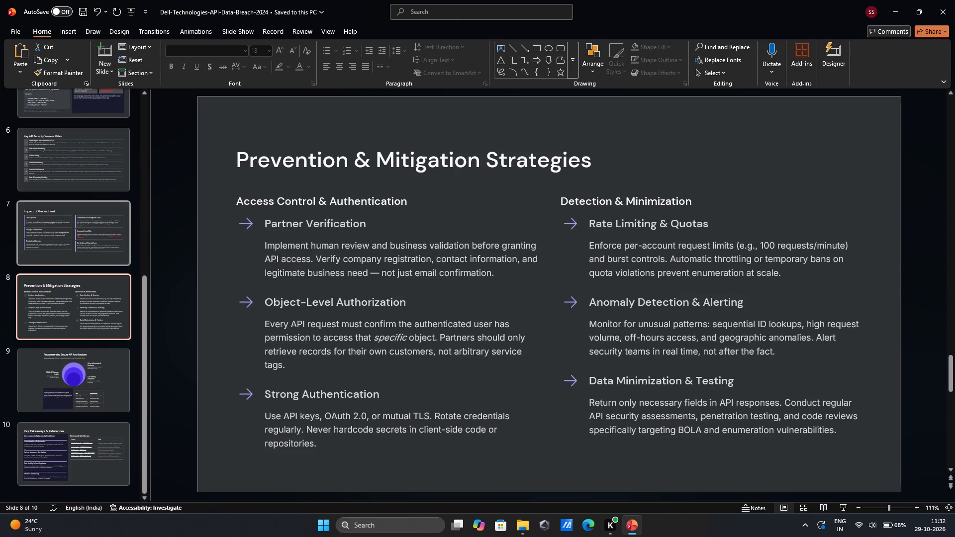
pyautogui.click(102, 236)
pyautogui.click(100, 161)
pyautogui.scroll(3, 100, 161)
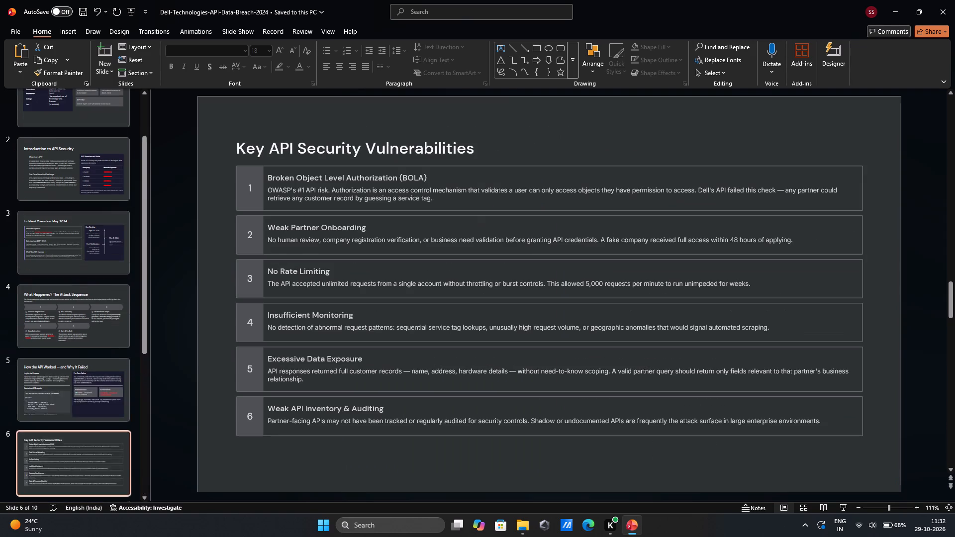
pyautogui.scroll(5, 100, 161)
pyautogui.click(113, 145)
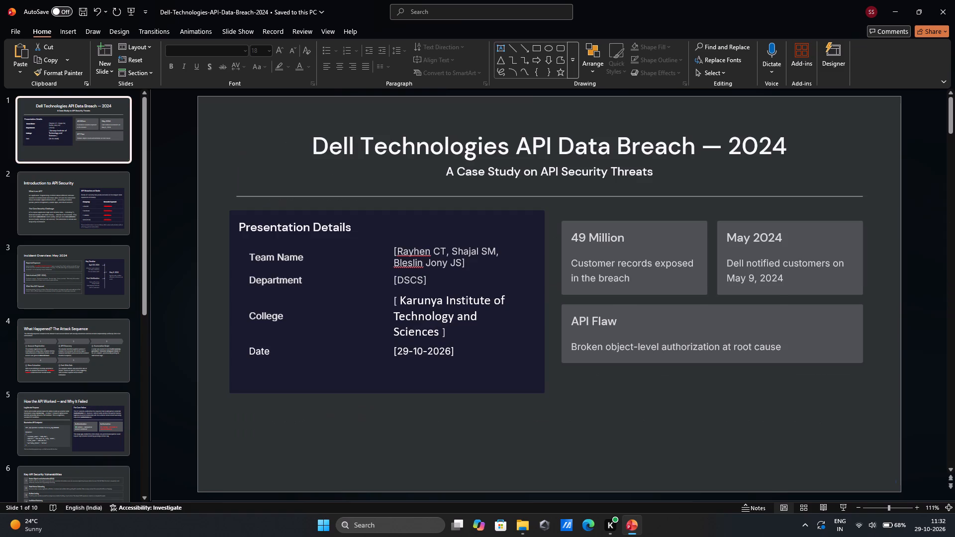
# Check slides 2, 3 and 4, followed by slide 10, for layout and content.
pyautogui.click(92, 227)
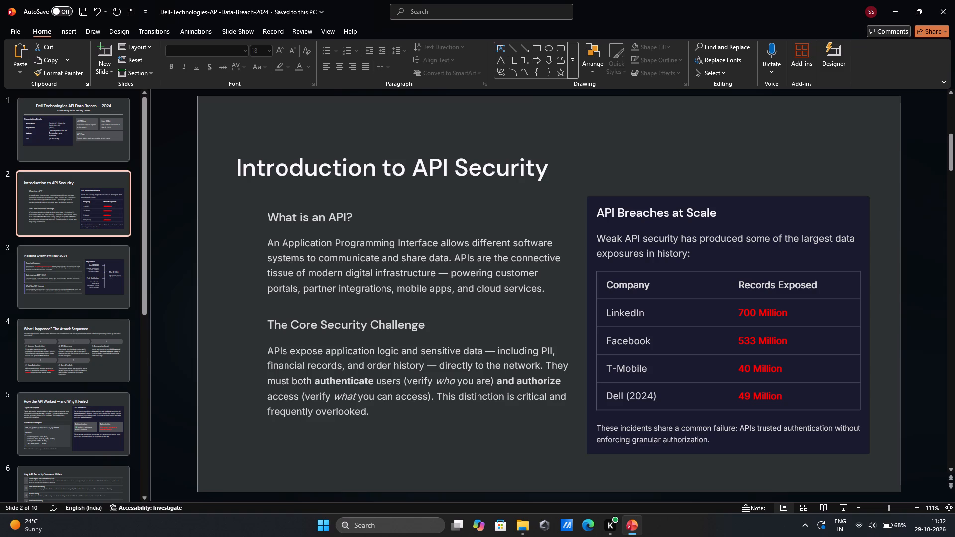
pyautogui.click(90, 282)
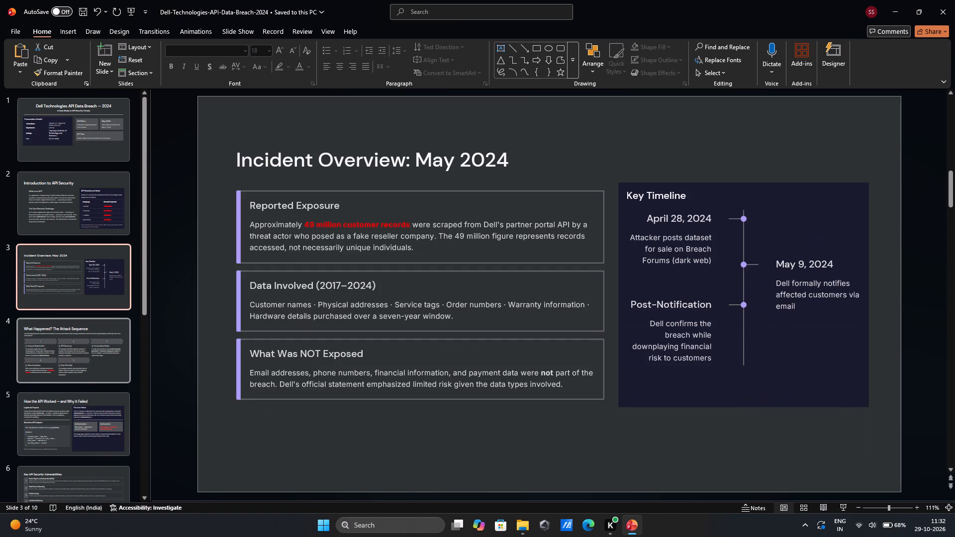
pyautogui.click(108, 368)
pyautogui.scroll(-2, 108, 368)
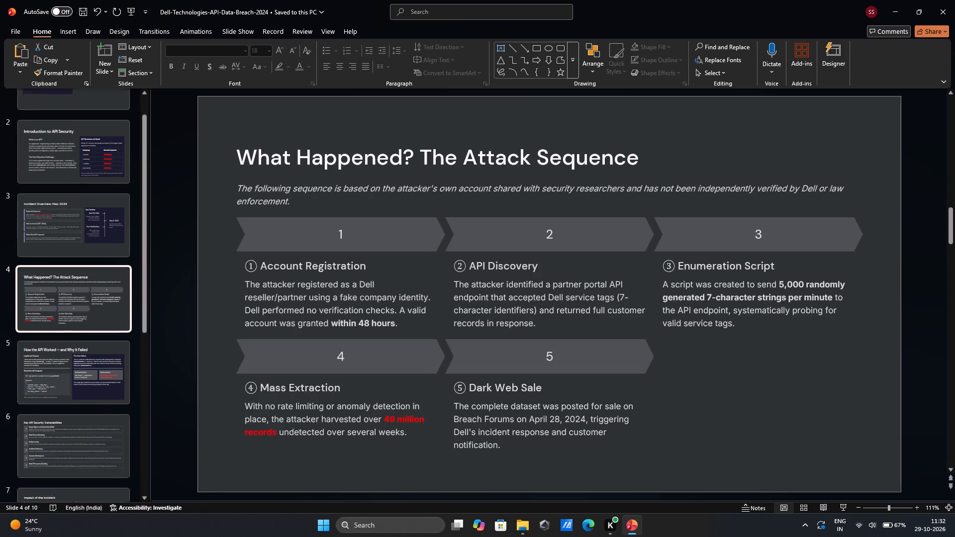
pyautogui.scroll(-2, 108, 368)
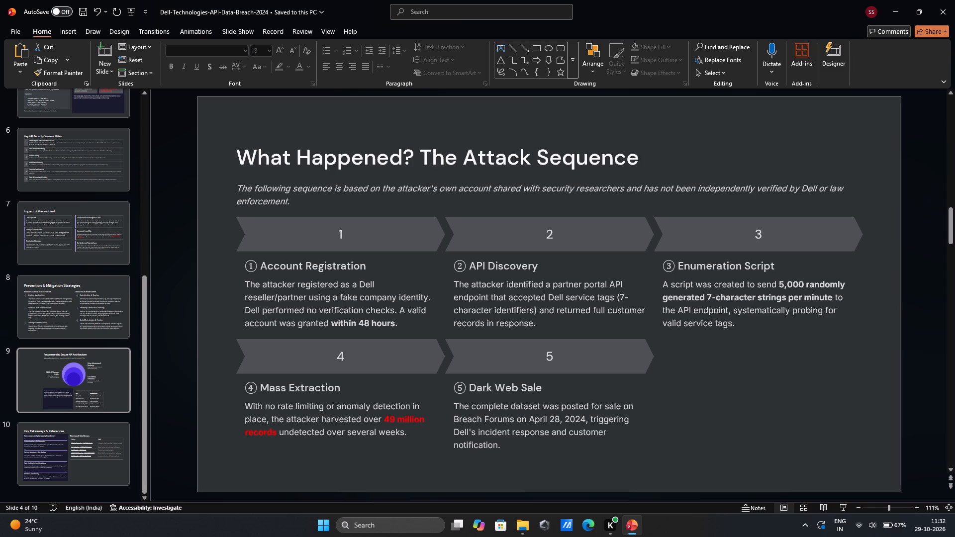
pyautogui.click(97, 444)
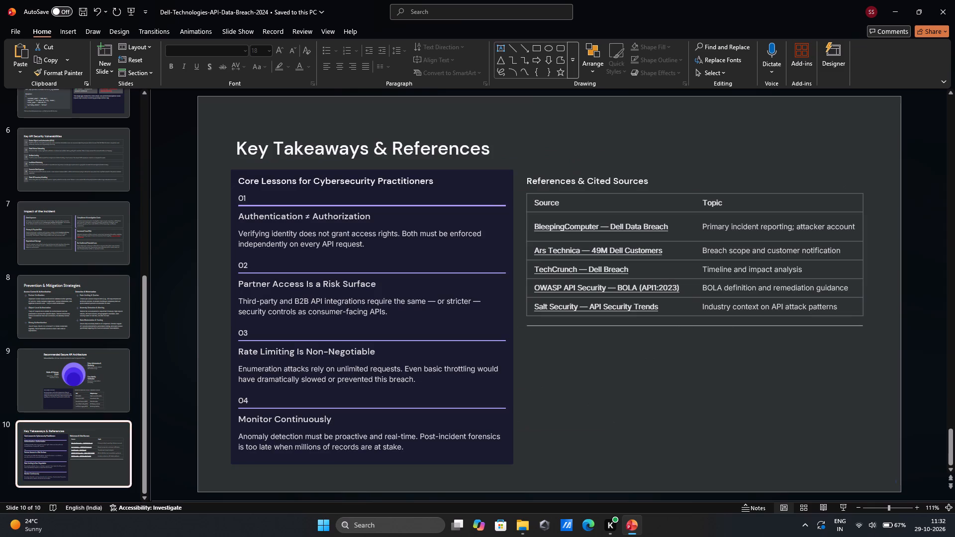
# Review the slides in reverse order from slide 9, Recommended Secure API Architecture, back to the title slide.
pyautogui.click(96, 386)
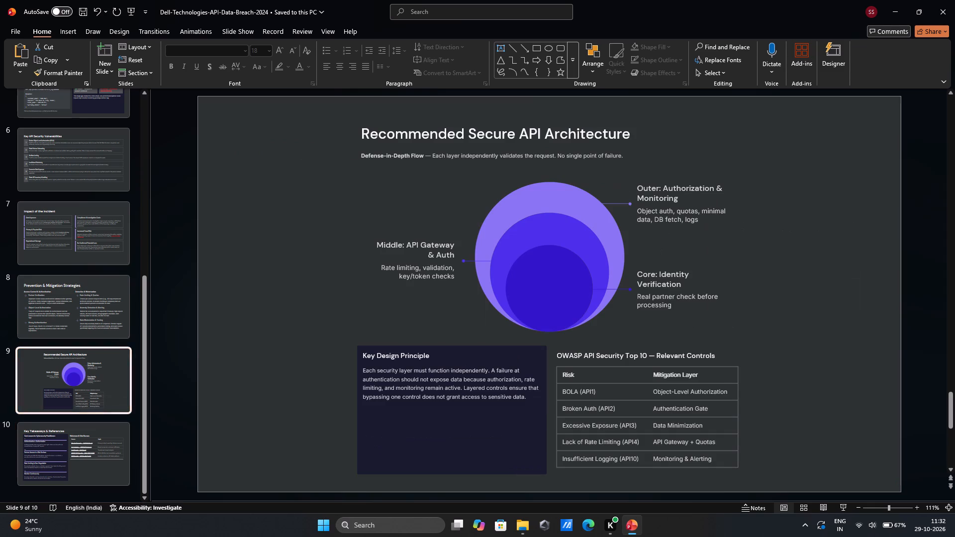
pyautogui.click(99, 337)
pyautogui.click(92, 216)
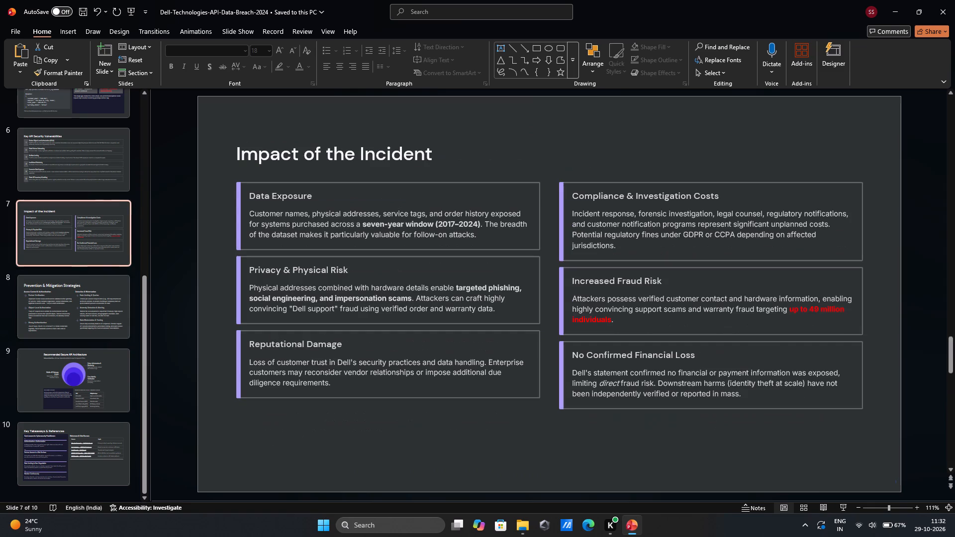
pyautogui.click(95, 175)
pyautogui.scroll(1, 95, 175)
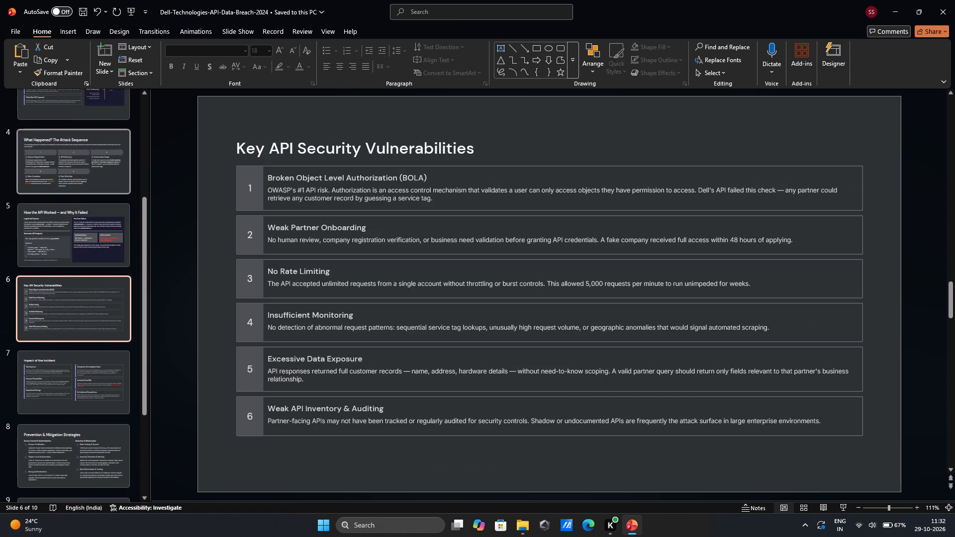
pyautogui.scroll(1, 95, 175)
pyautogui.click(104, 155)
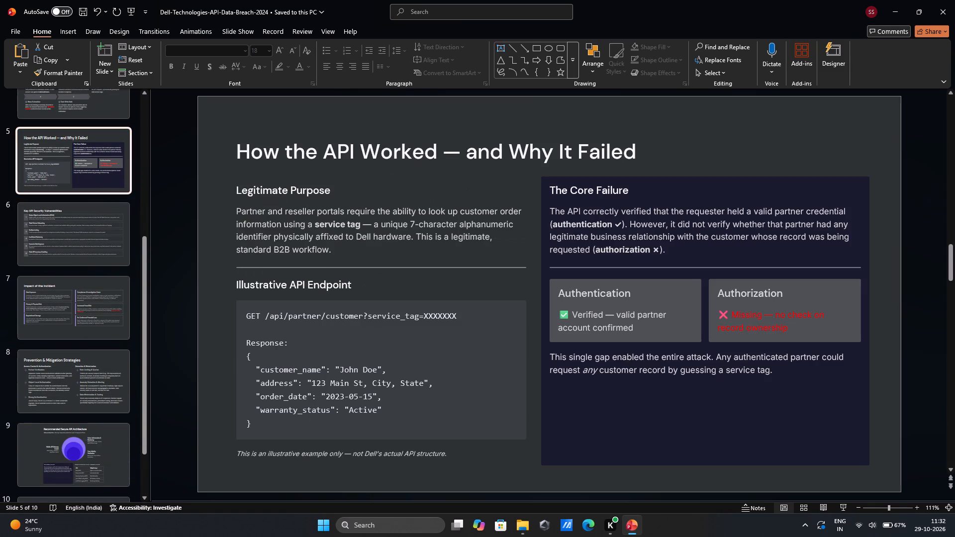
pyautogui.scroll(1, 104, 155)
pyautogui.click(100, 118)
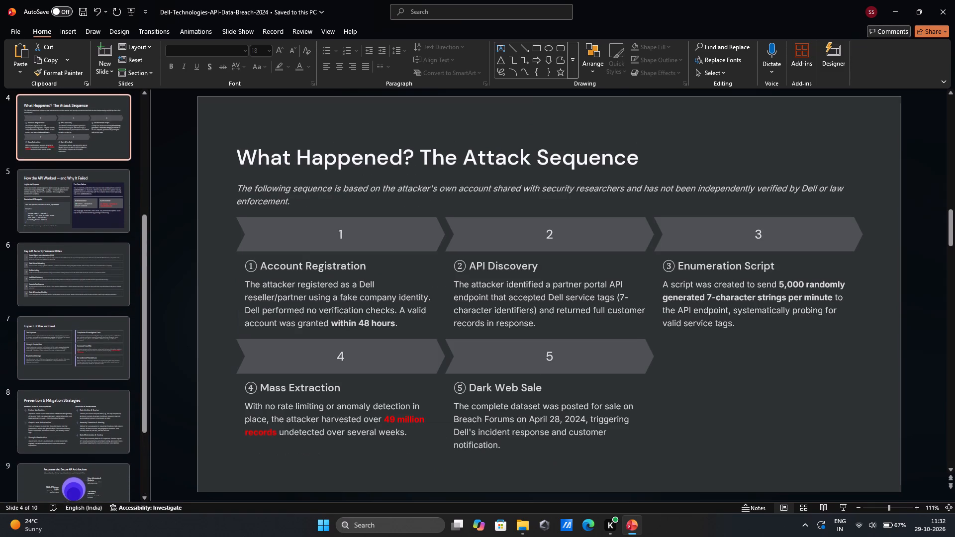
pyautogui.scroll(1, 100, 118)
pyautogui.click(97, 261)
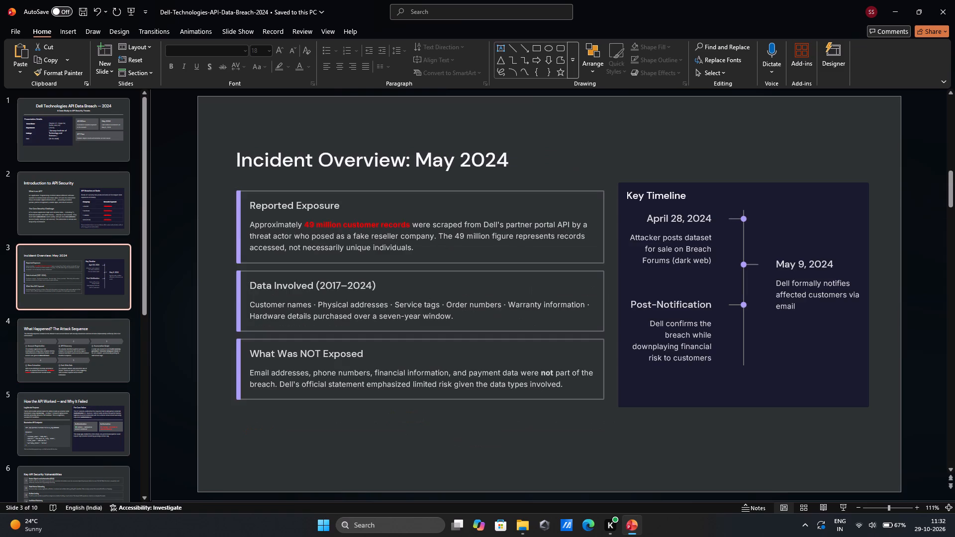
pyautogui.click(97, 221)
pyautogui.click(99, 143)
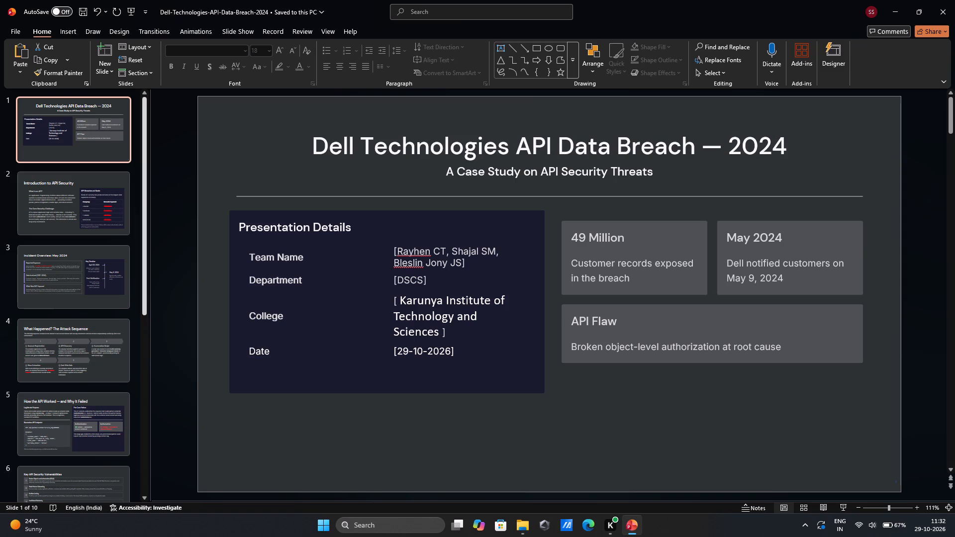
# Recheck slides 2 and 3, return to the title slide, and go through the whole deck to slide 10.
pyautogui.click(76, 205)
pyautogui.click(77, 255)
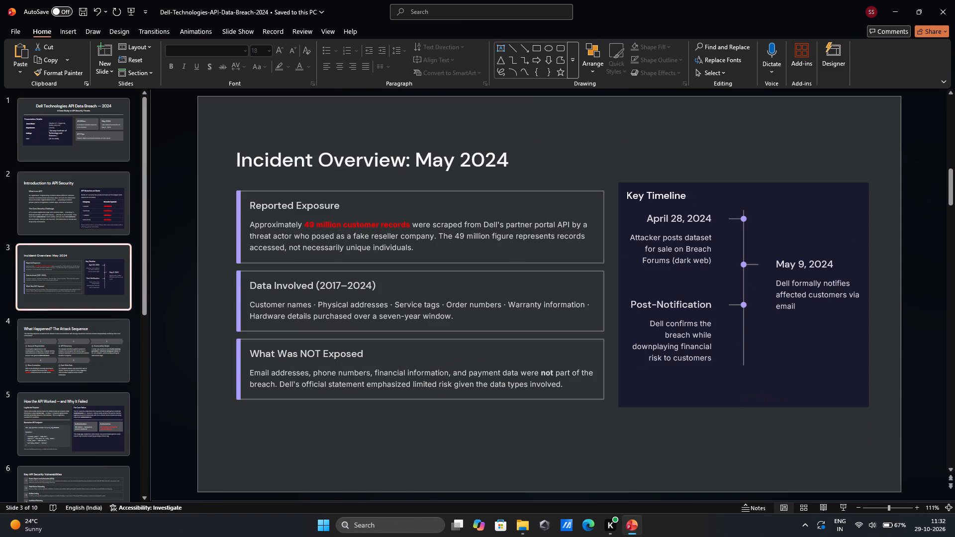
pyautogui.click(96, 153)
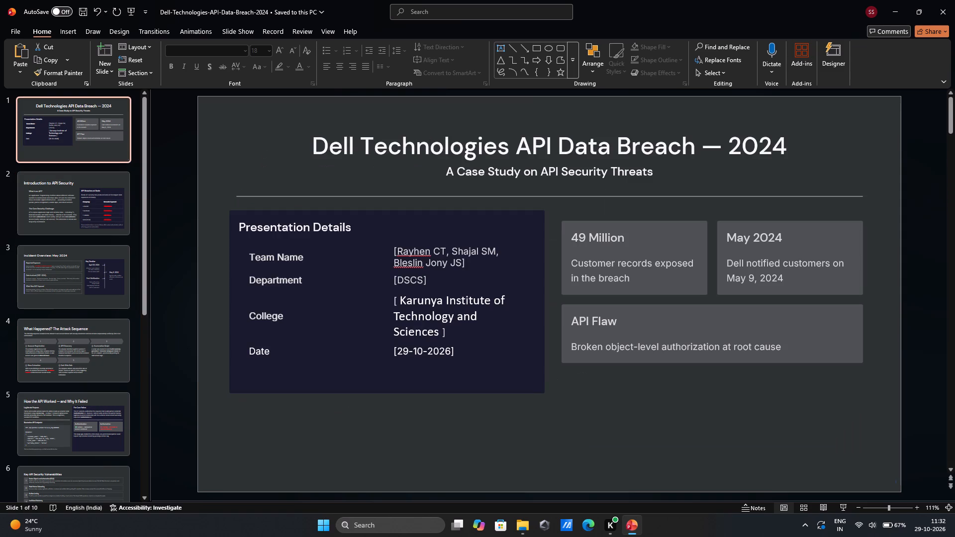
pyautogui.press('Down')
pyautogui.press('Down')
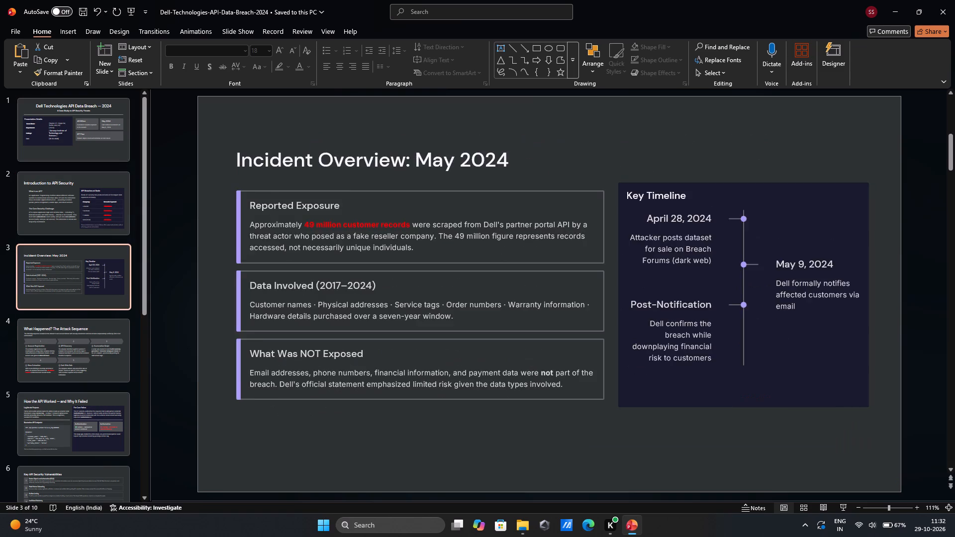
pyautogui.press('Down')
pyautogui.press('Down')
pyautogui.press('Down')
pyautogui.press('Down')
pyautogui.press('Down')
pyautogui.press('Down')
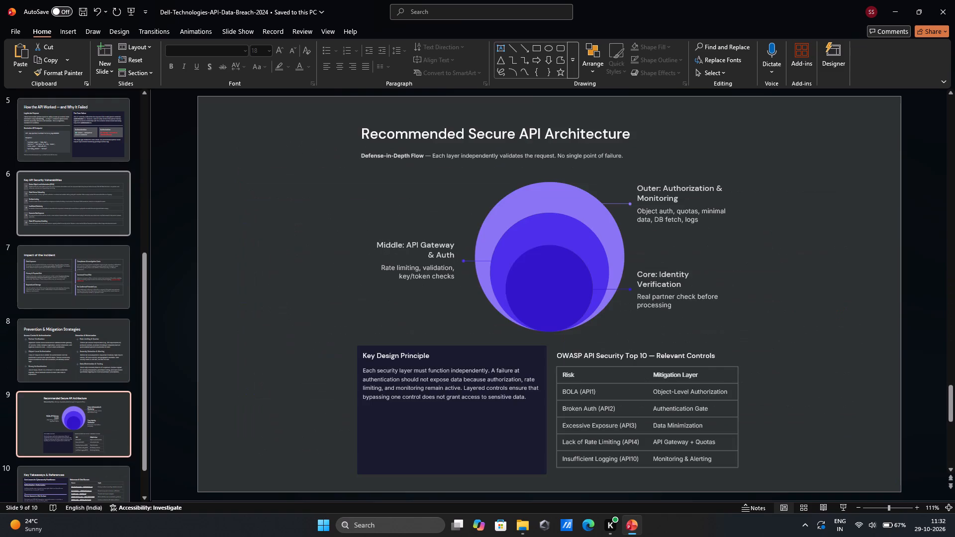
pyautogui.press('Down')
pyautogui.press('Down')
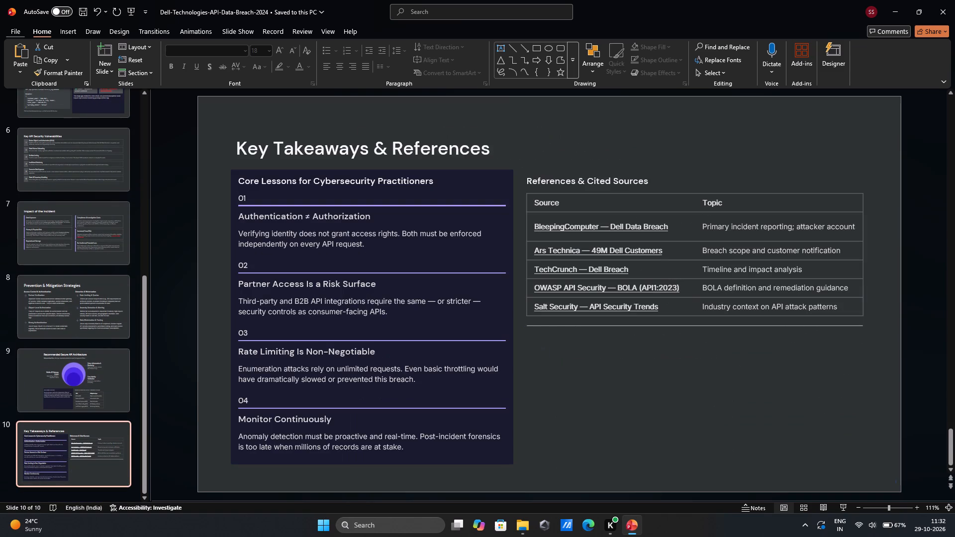
# Leave the slide view for the presentation's file page and search Windows for the WhatsApp app.
pyautogui.click(21, 27)
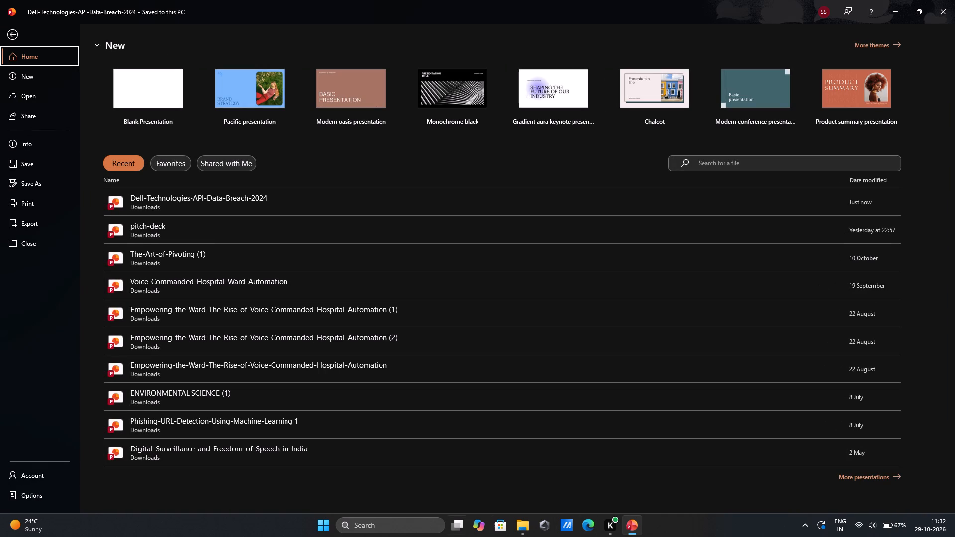
pyautogui.click(404, 524)
pyautogui.press('w')
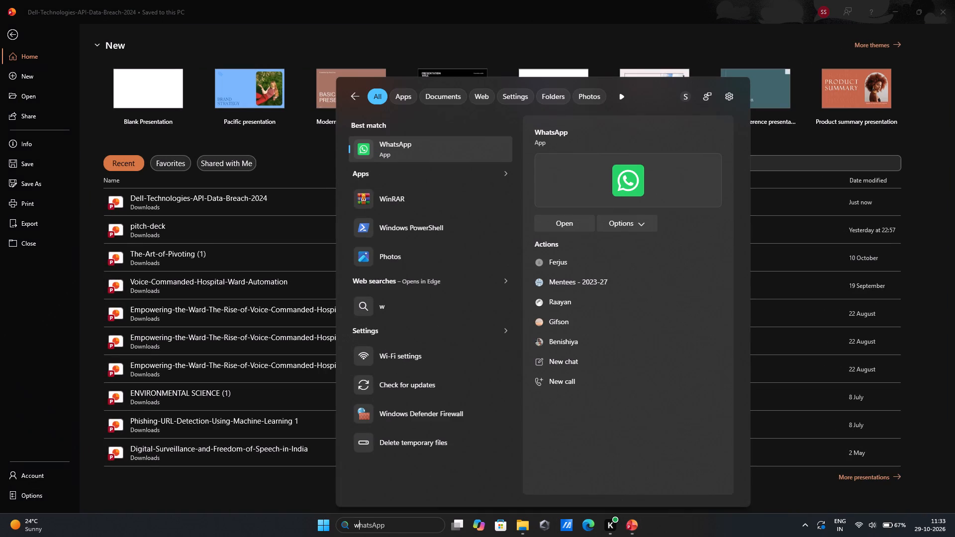
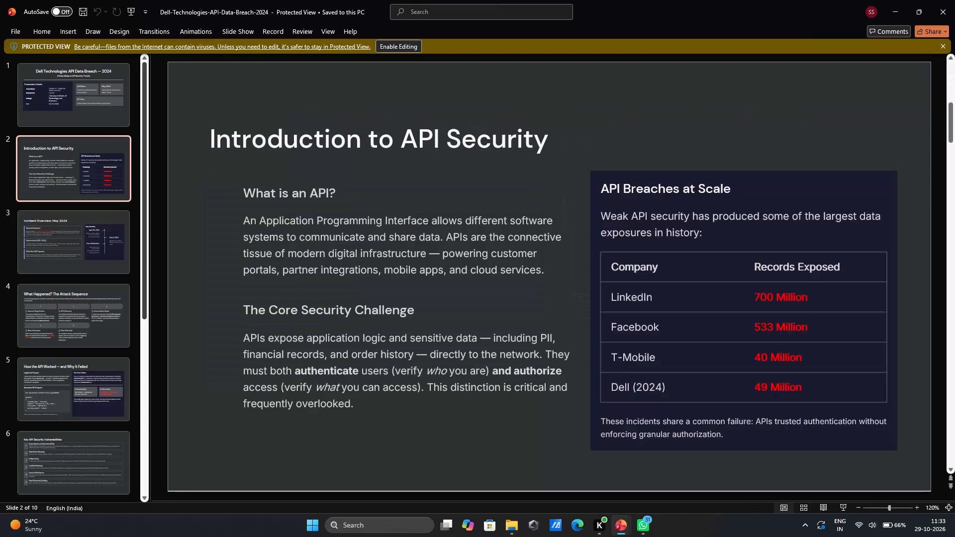
# Review slides 3 to 6 of the Dell API data breach deck, then recheck the title slide and slide 2.
pyautogui.click(80, 250)
pyautogui.click(95, 330)
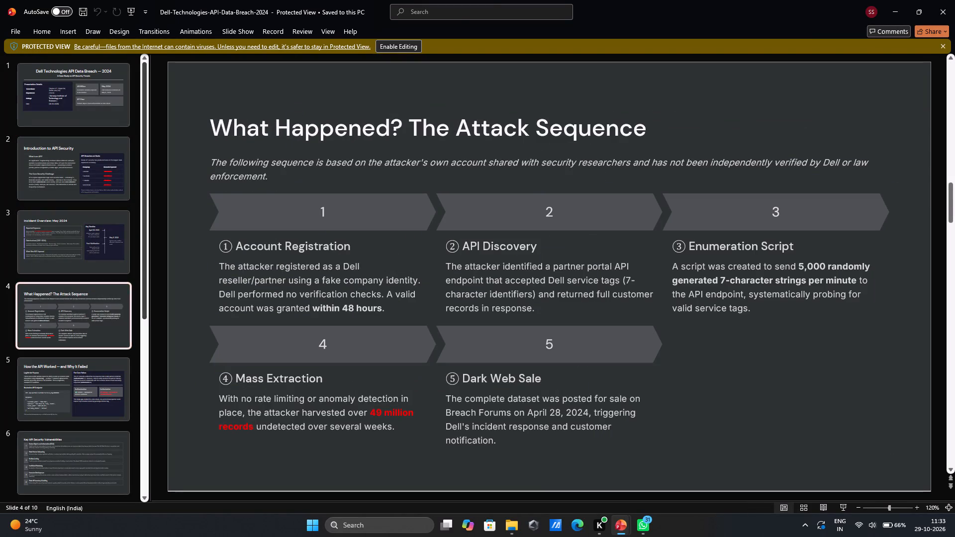
pyautogui.click(96, 412)
pyautogui.click(100, 470)
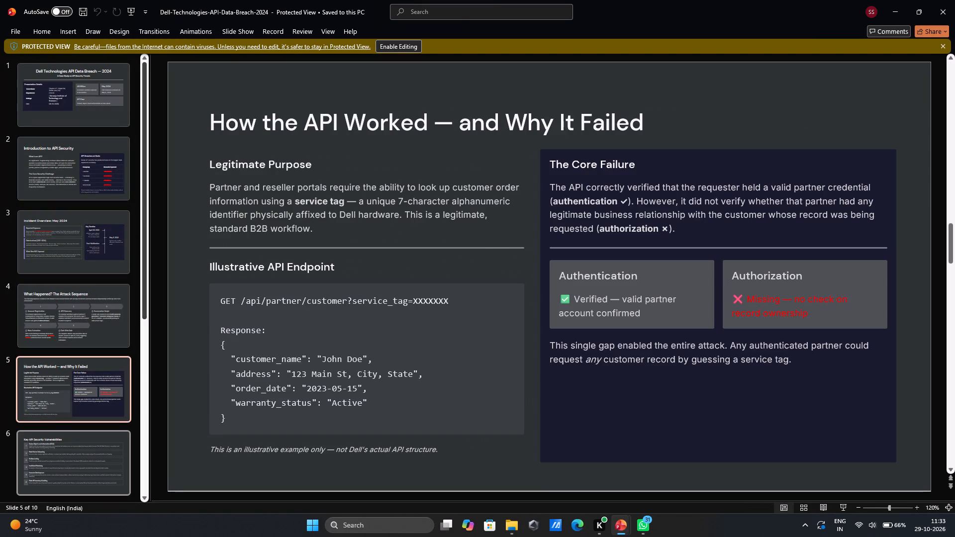
pyautogui.scroll(-3, 100, 470)
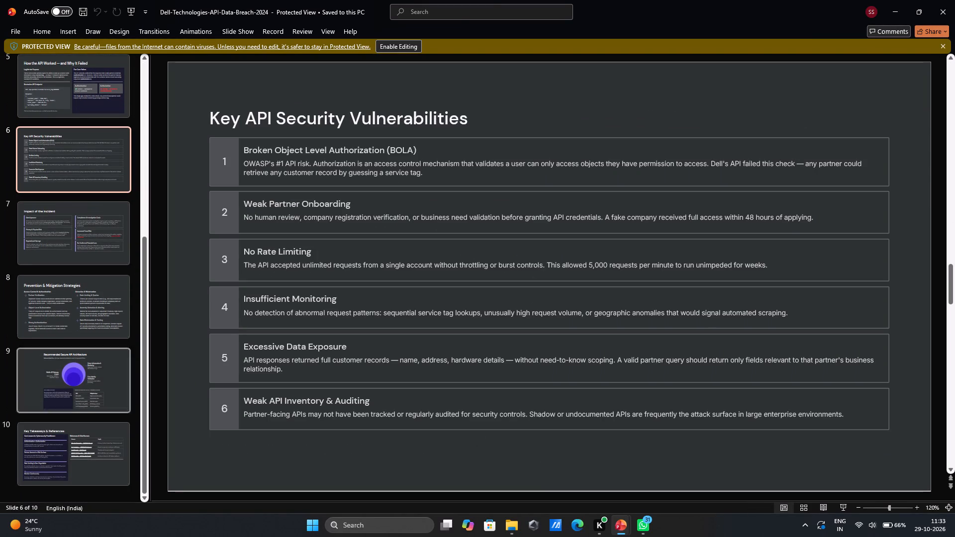
pyautogui.scroll(8, 90, 315)
pyautogui.click(72, 113)
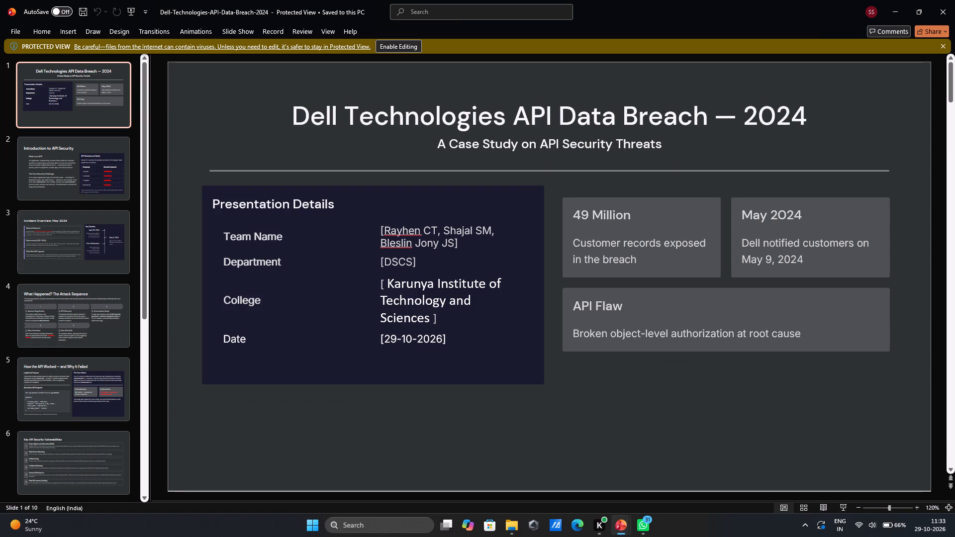
pyautogui.click(54, 163)
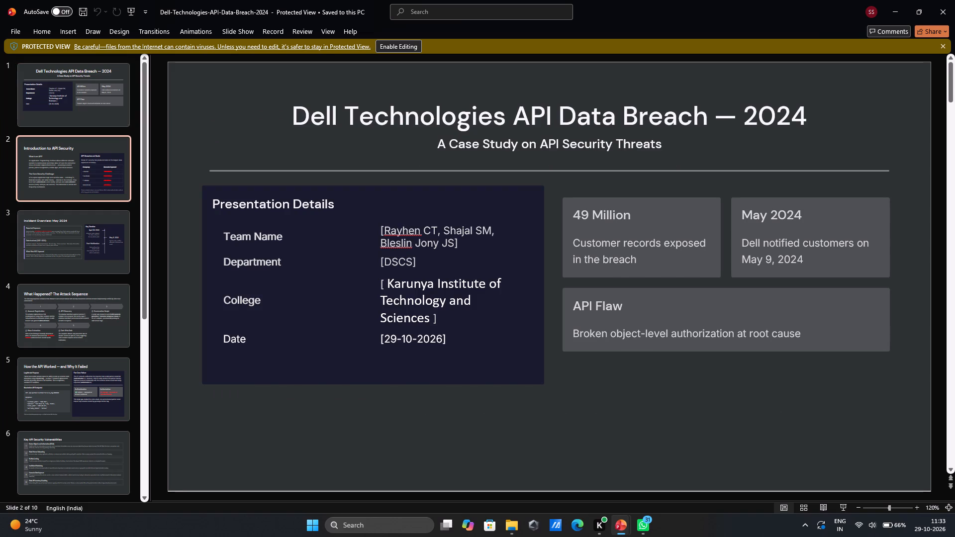
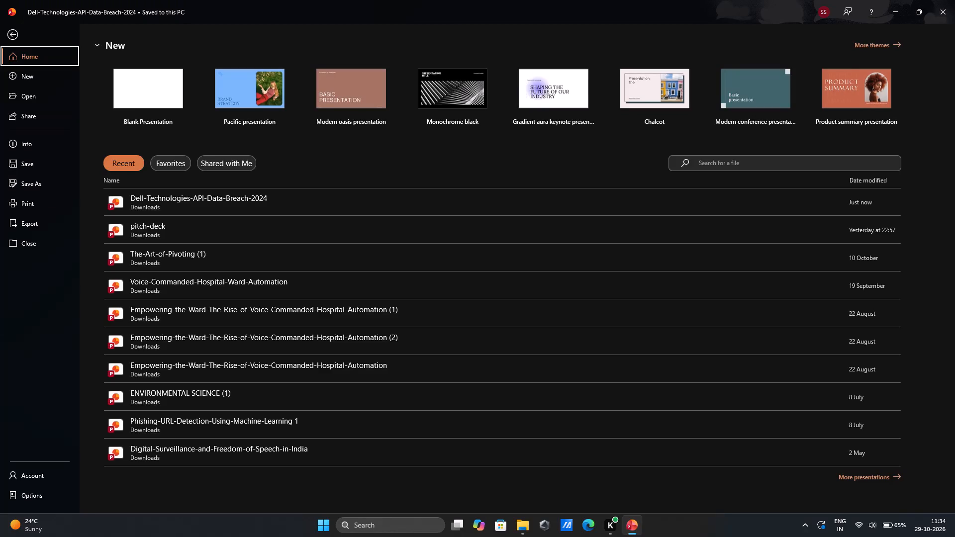
# Return from the file start page to the deck and minimize the presentation window to reveal the Downloads folder.
pyautogui.click(12, 31)
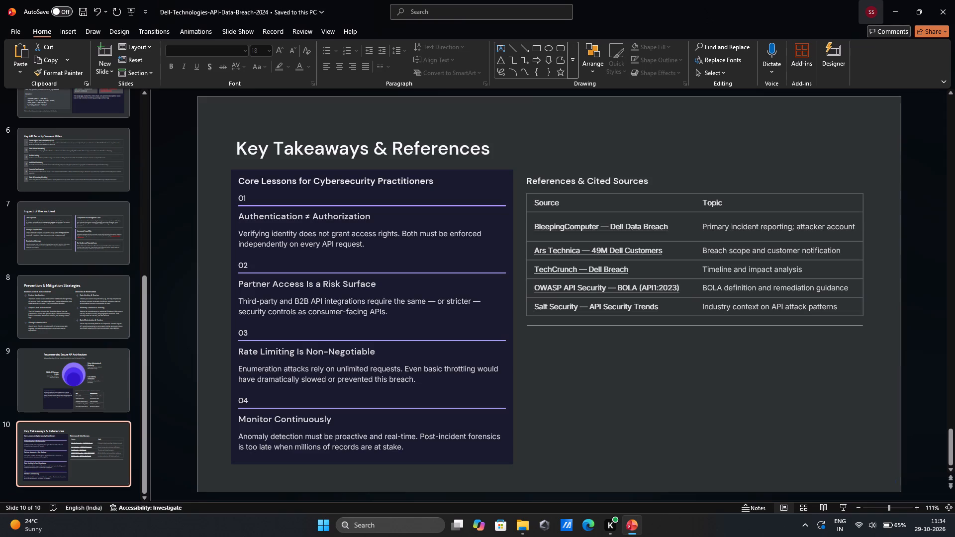
pyautogui.click(895, 7)
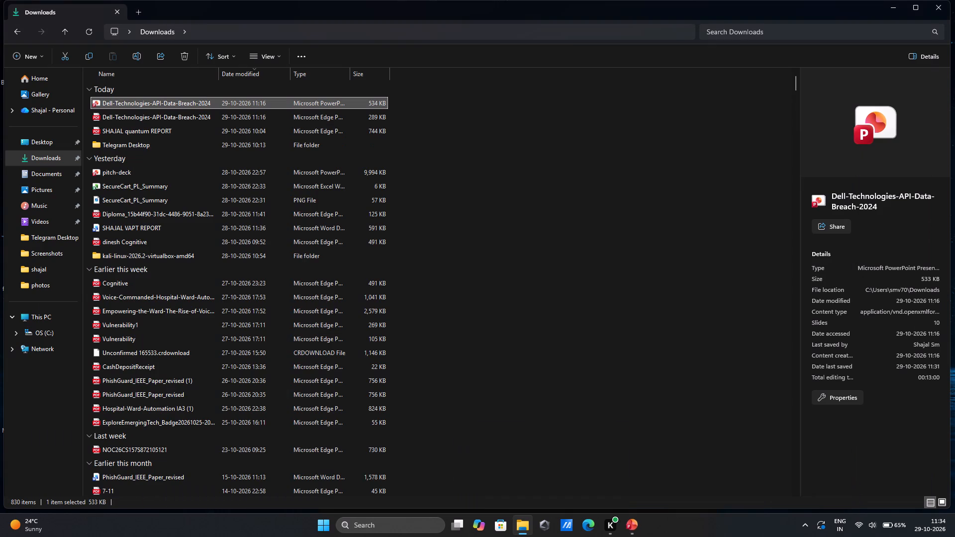
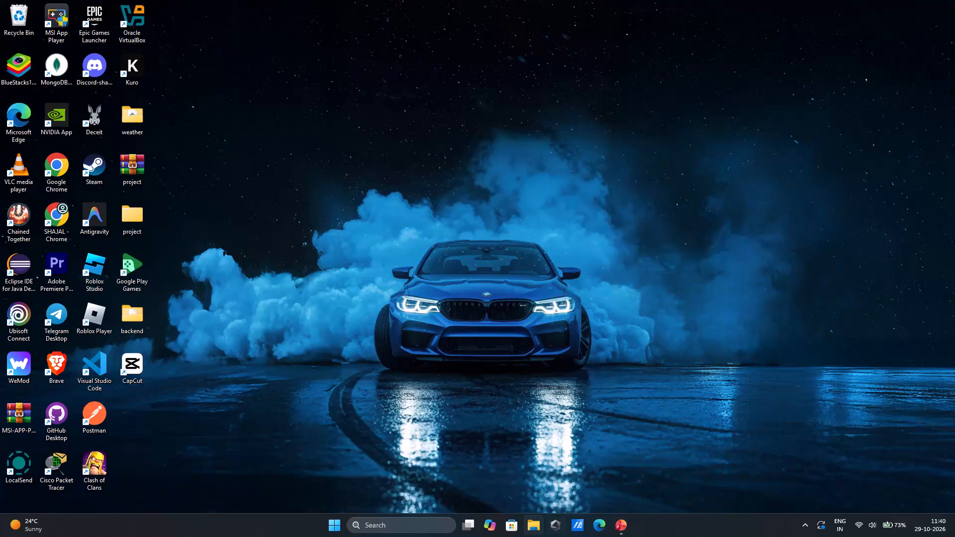
# Open the Dell-Technologies-API-Data-Breach-2024 presentation from the Downloads folder in File Explorer.
pyautogui.click(529, 523)
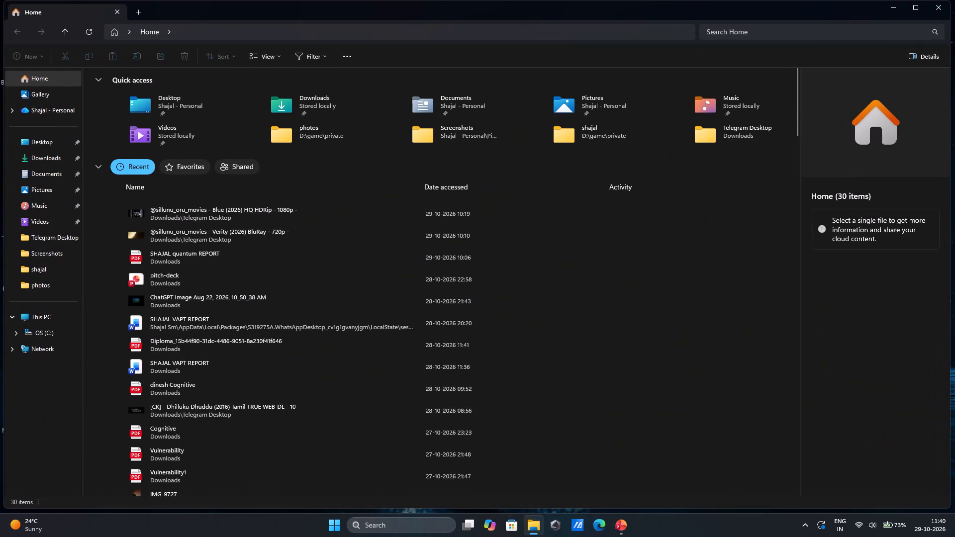
pyautogui.click(46, 155)
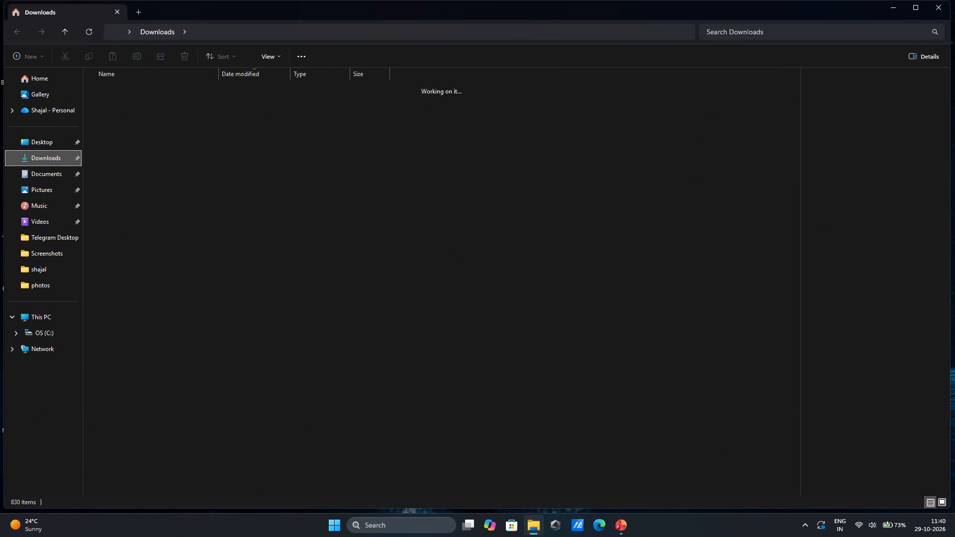
pyautogui.doubleClick(186, 104)
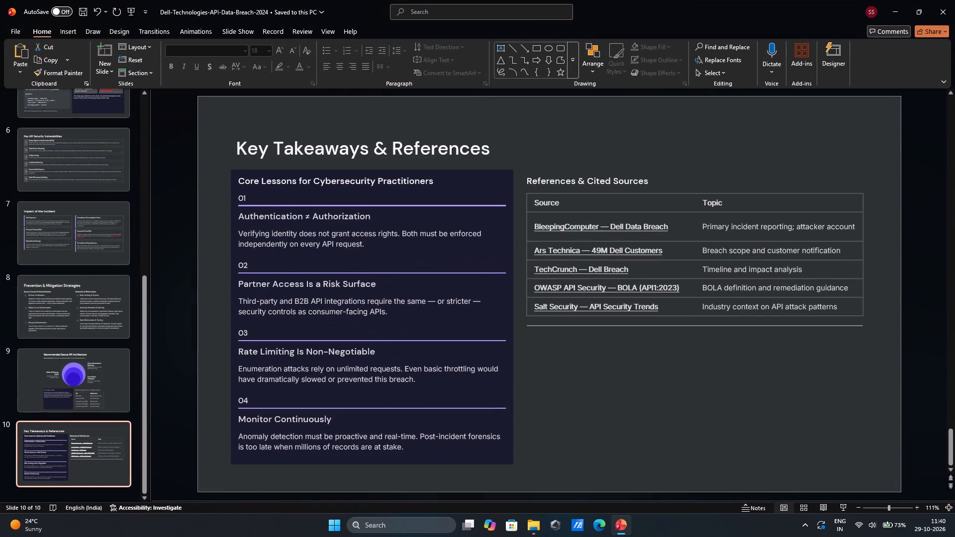
# Review the deck from the title slide through slide 5, look over the Recommended Secure API Architecture slide, and return to the title slide.
pyautogui.scroll(9, 41, 215)
pyautogui.click(79, 130)
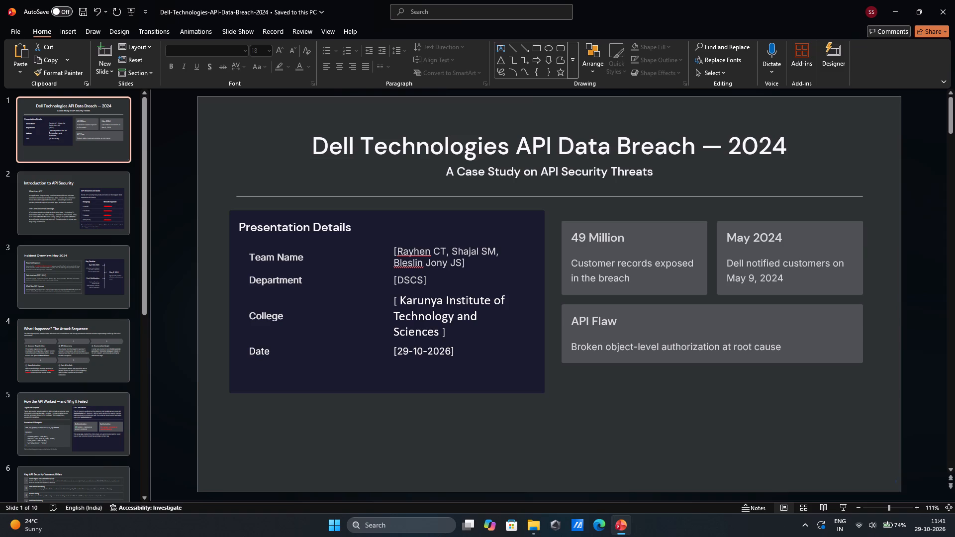
pyautogui.press('Down')
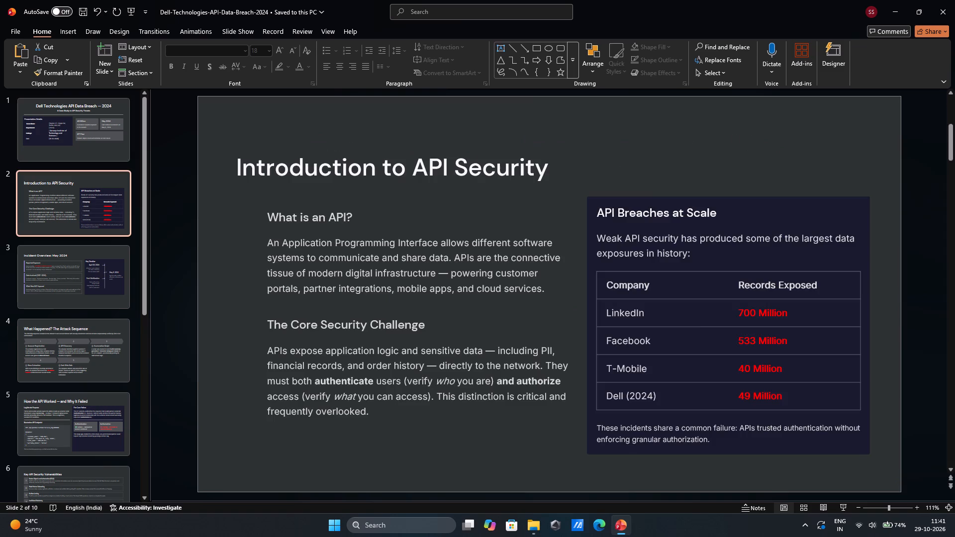
pyautogui.press('Down')
pyautogui.press('Down')
pyautogui.press('Down')
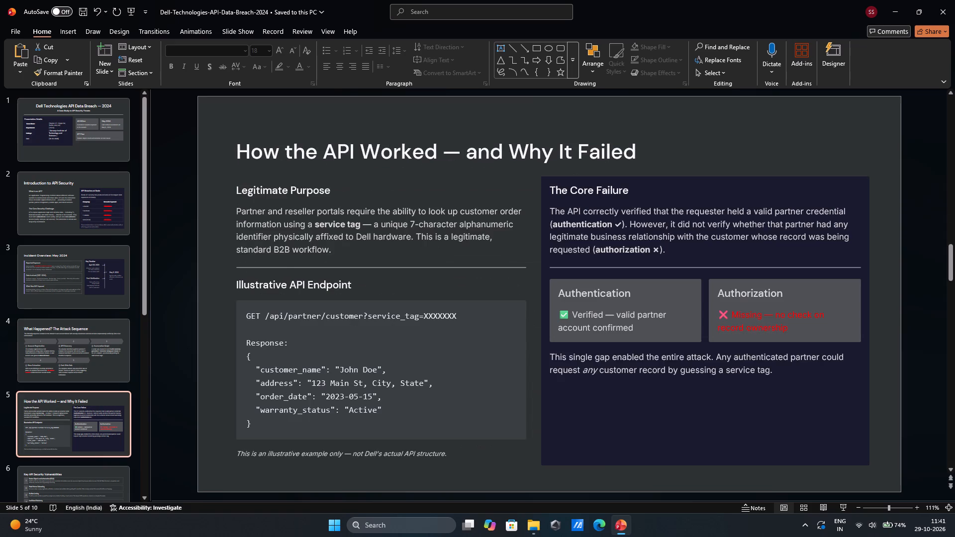
pyautogui.press('Up')
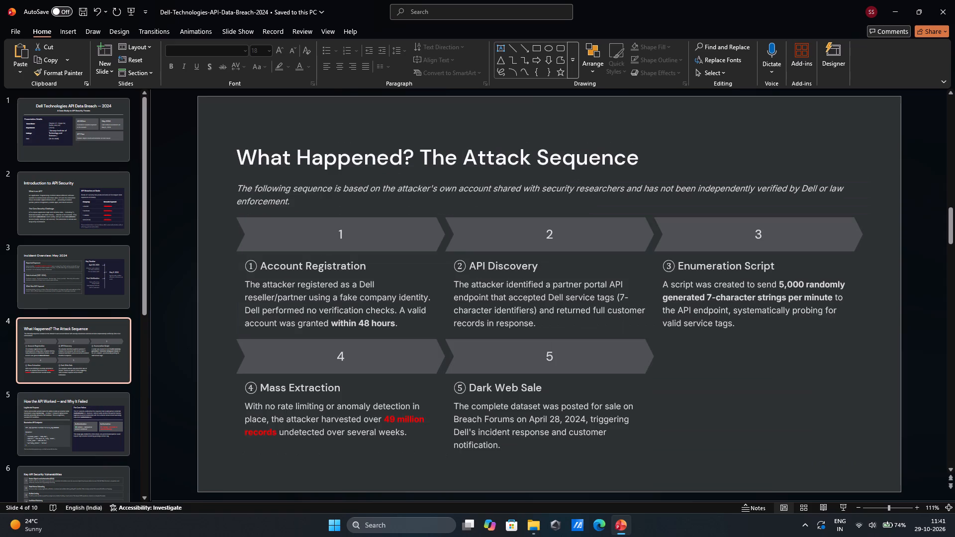
pyautogui.scroll(-12, 83, 325)
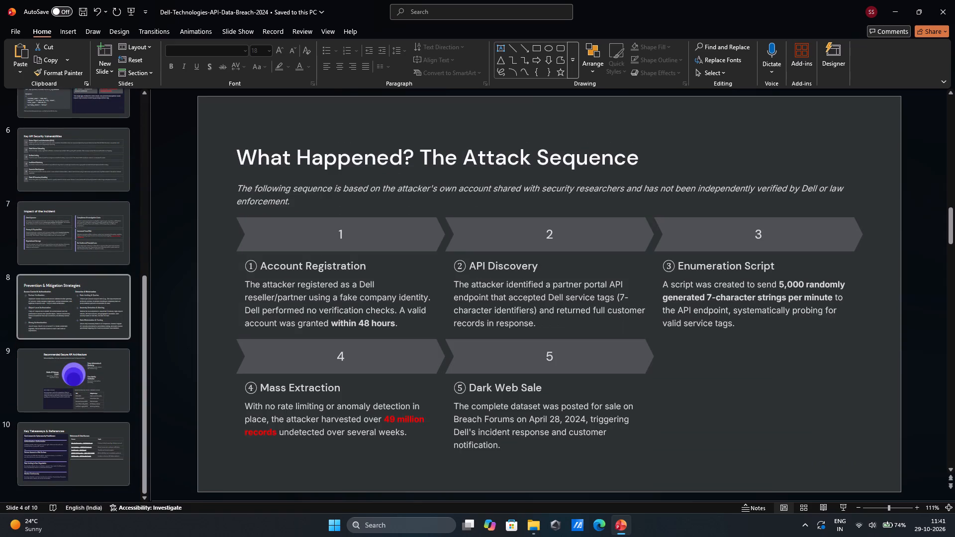
pyautogui.click(87, 392)
pyautogui.click(87, 392)
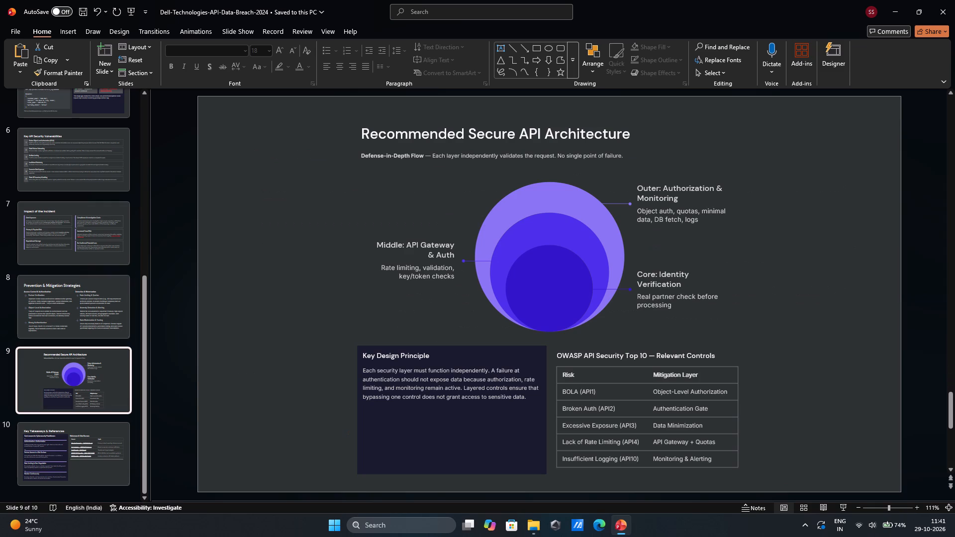
pyautogui.scroll(10, 60, 237)
pyautogui.click(68, 141)
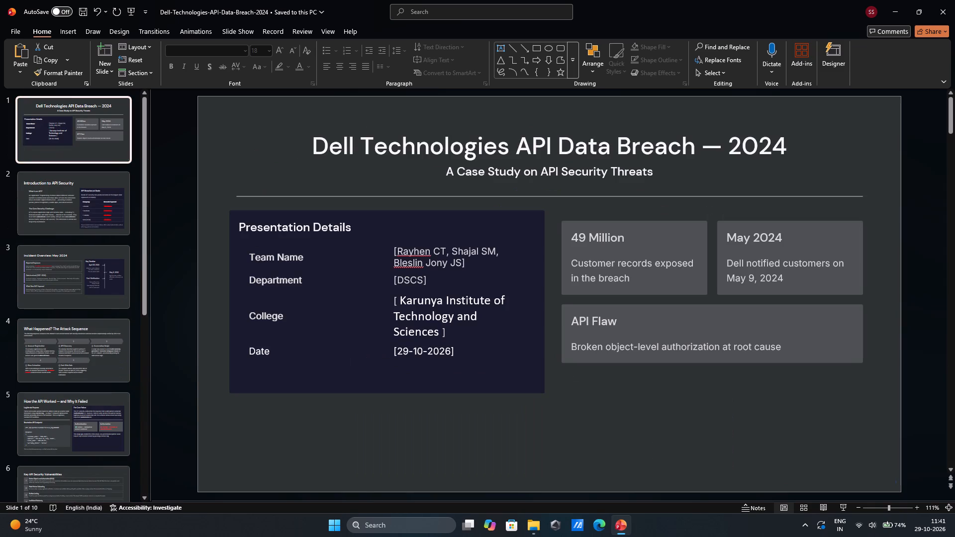
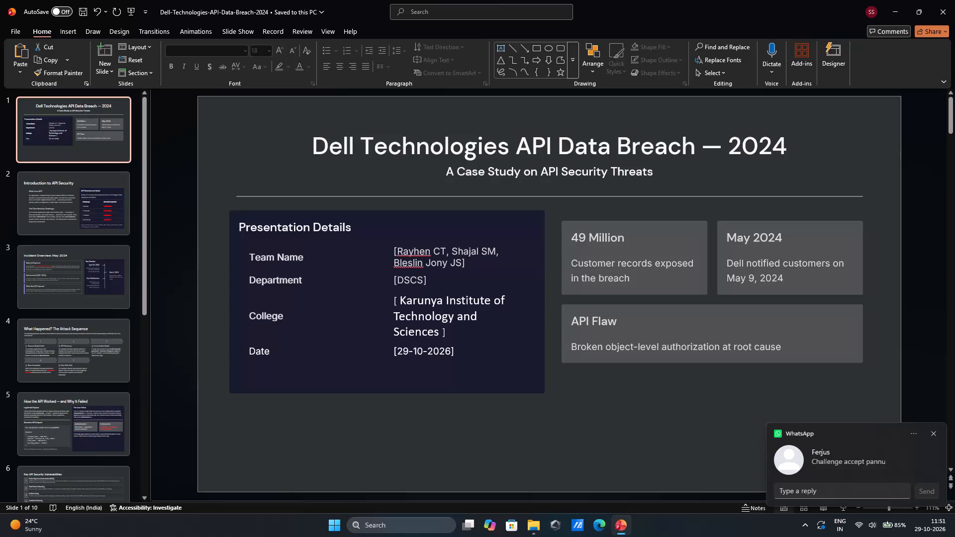
# Reply "varala" to the incoming WhatsApp message from its notification.
pyautogui.click(811, 485)
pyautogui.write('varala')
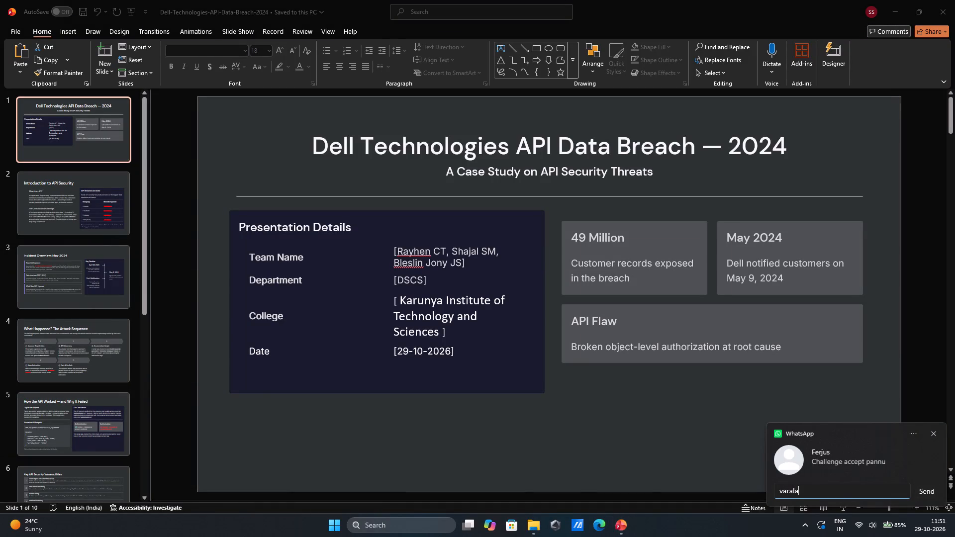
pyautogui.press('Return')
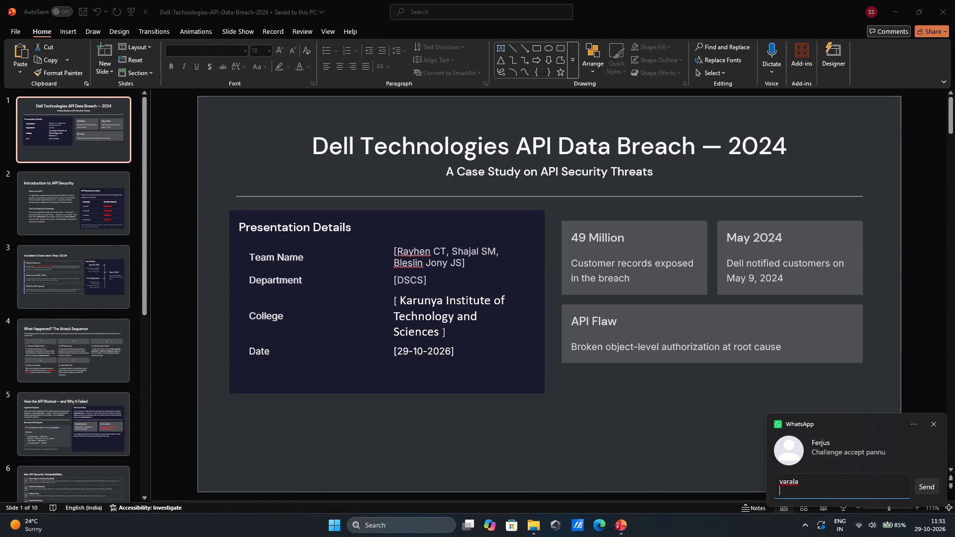
pyautogui.click(924, 489)
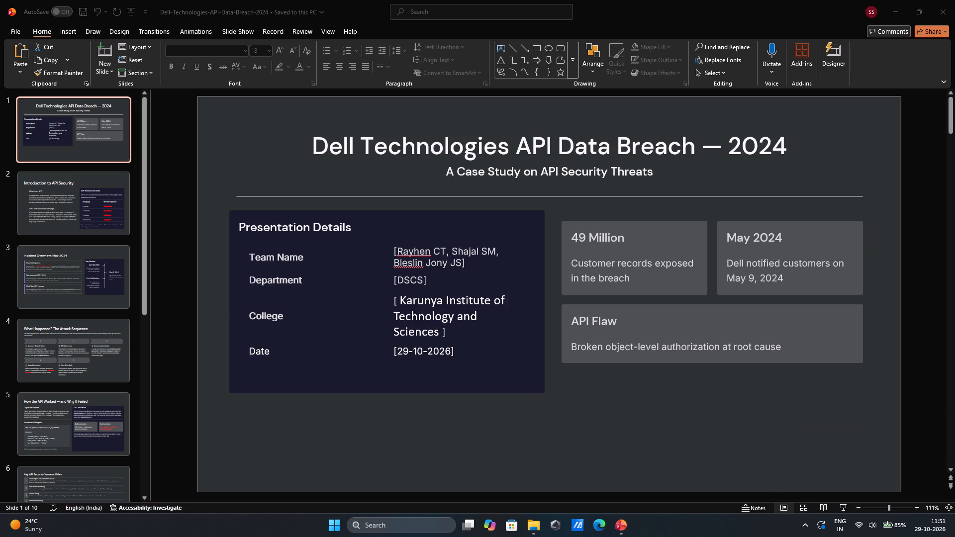
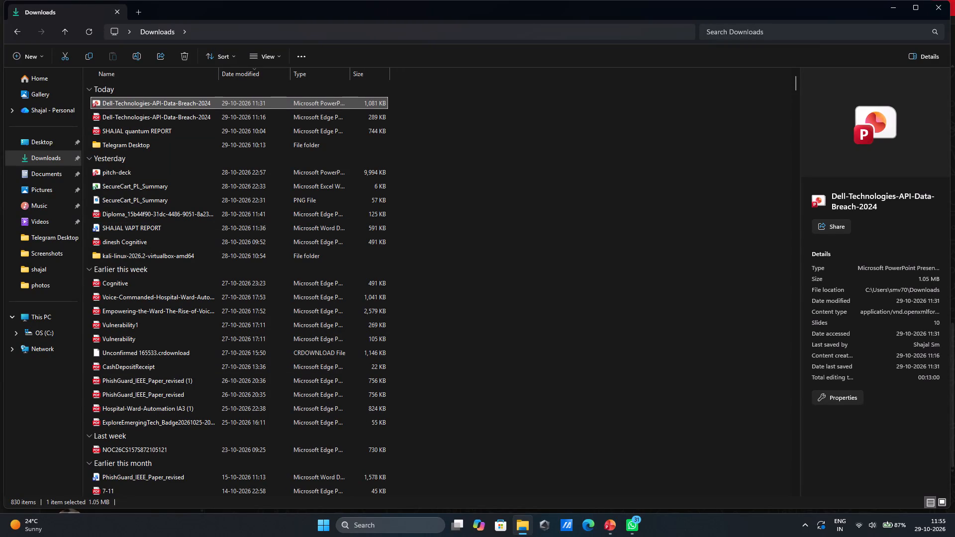
# Open the NPTEL Ethical Hacking exam hall ticket PDF from the Last week group in the Downloads folder.
pyautogui.doubleClick(138, 450)
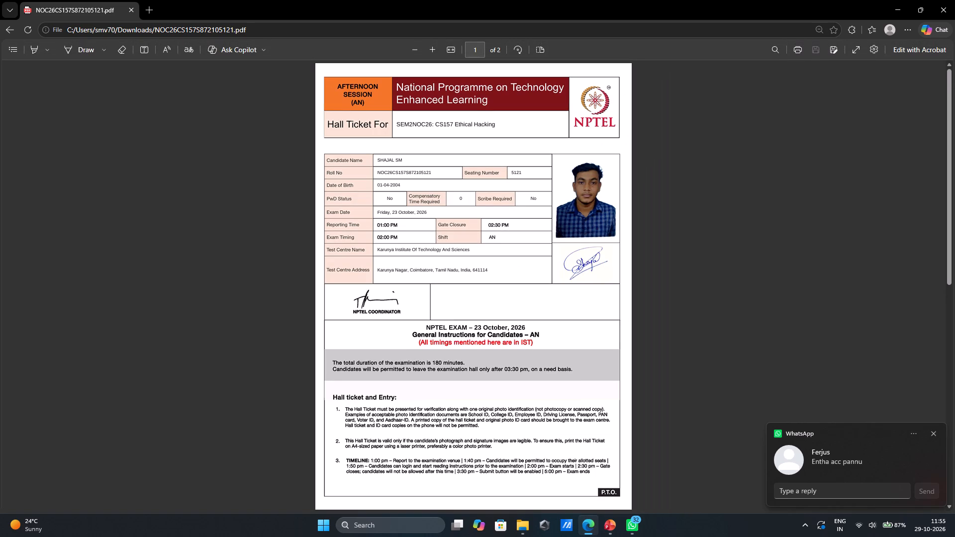
# Close the browser window showing the exam hall ticket PDF to return to the Downloads folder.
pyautogui.click(942, 15)
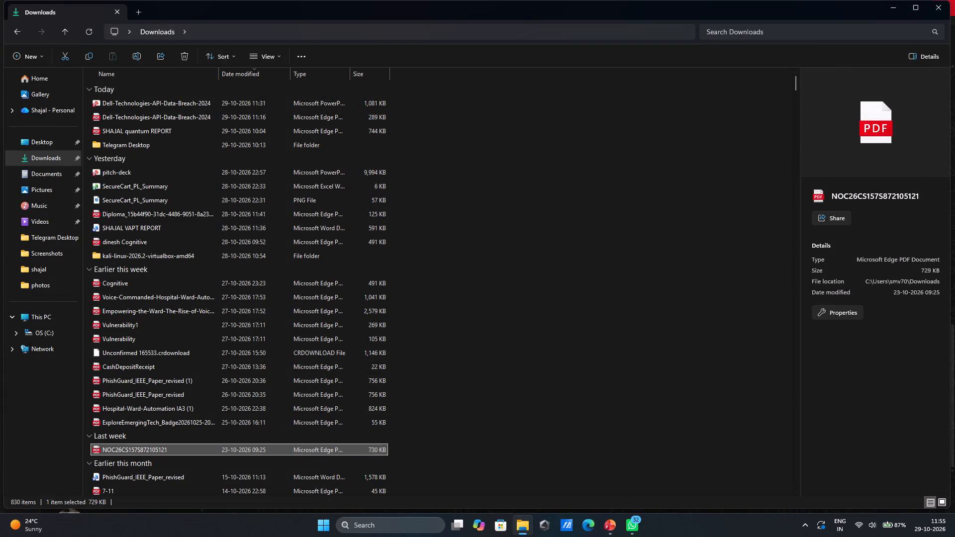